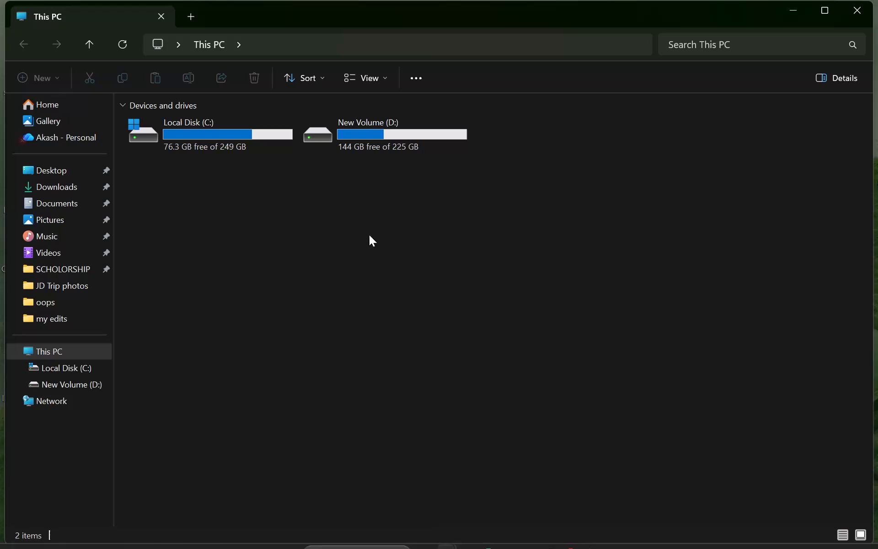
Open the Downloads folder and look through its files.
{"action": "double_click", "coordinate": [90, 193]}
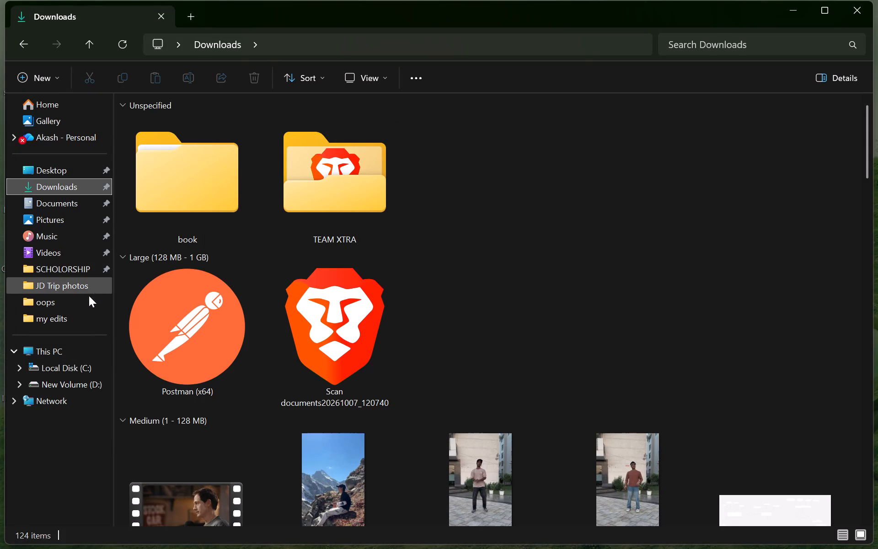
{"action": "left_click", "coordinate": [85, 368]}
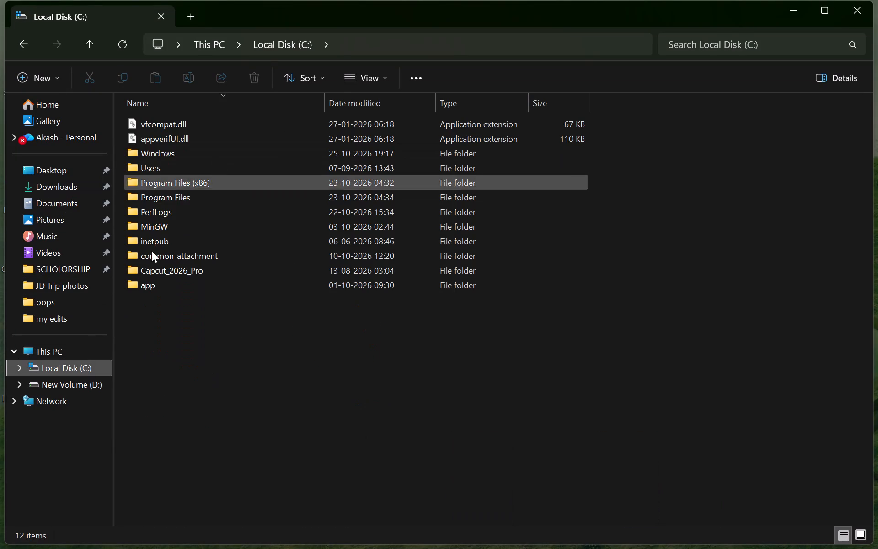
{"action": "left_click", "coordinate": [61, 190]}
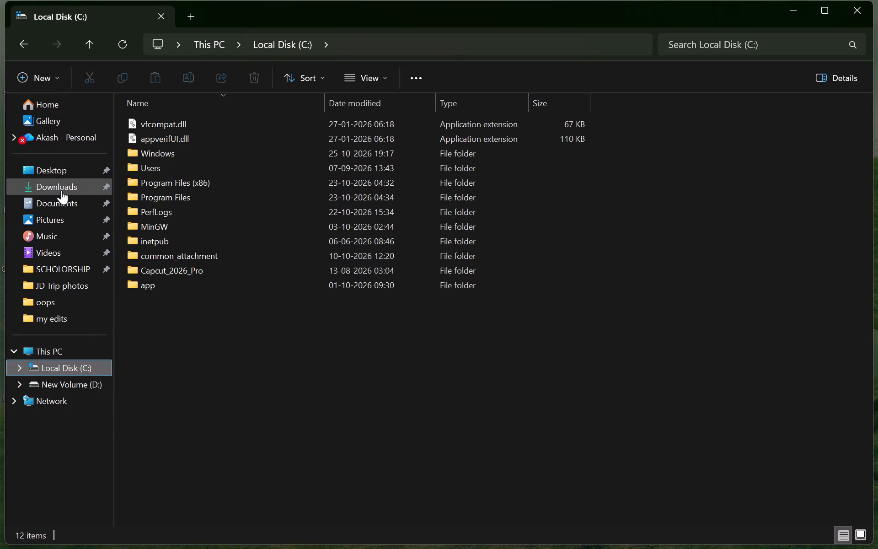
{"action": "scroll", "coordinate": [362, 218], "scroll_direction": "down", "scroll_amount": 5}
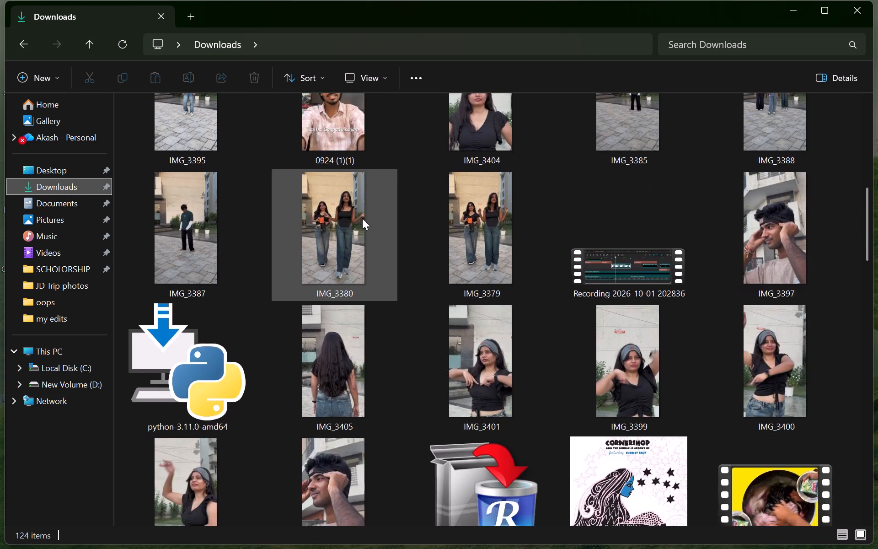
{"action": "scroll", "coordinate": [362, 218], "scroll_direction": "down", "scroll_amount": 11}
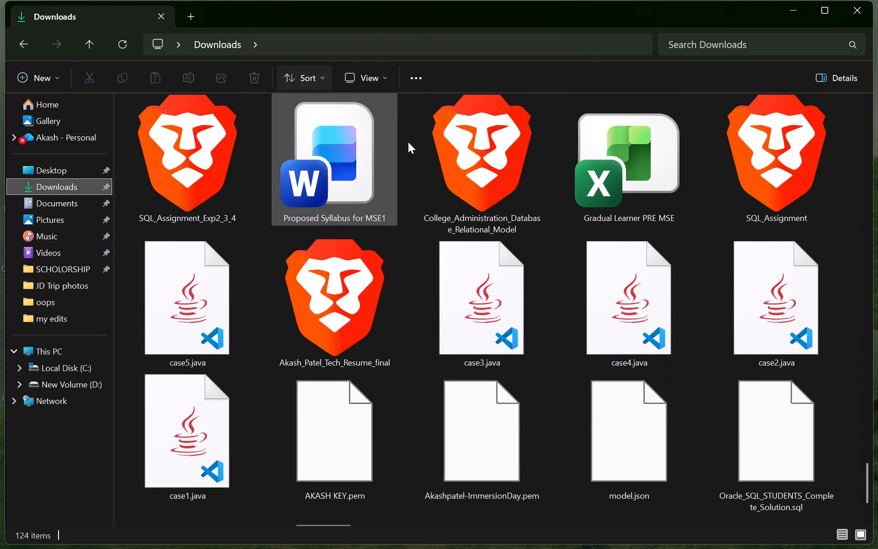
Sort the Downloads files in ascending order by authors.
{"action": "left_click", "coordinate": [311, 79]}
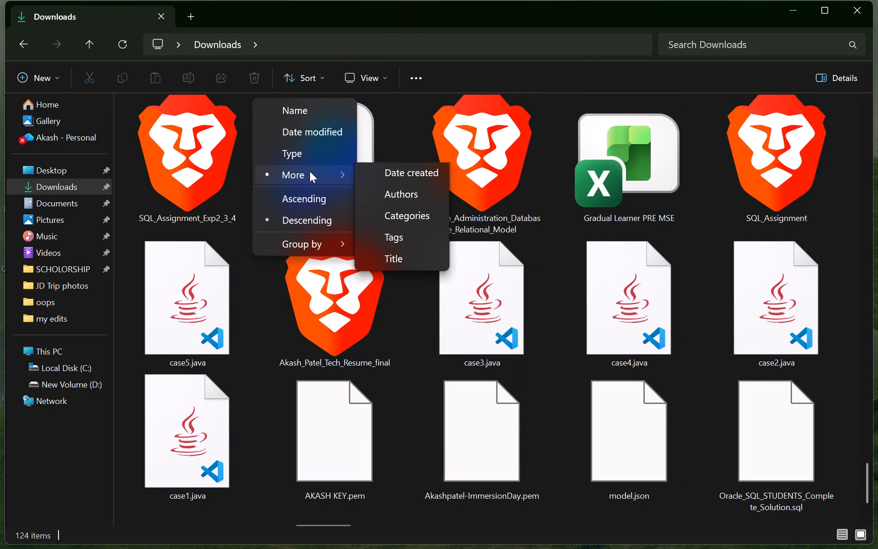
{"action": "left_click", "coordinate": [327, 200]}
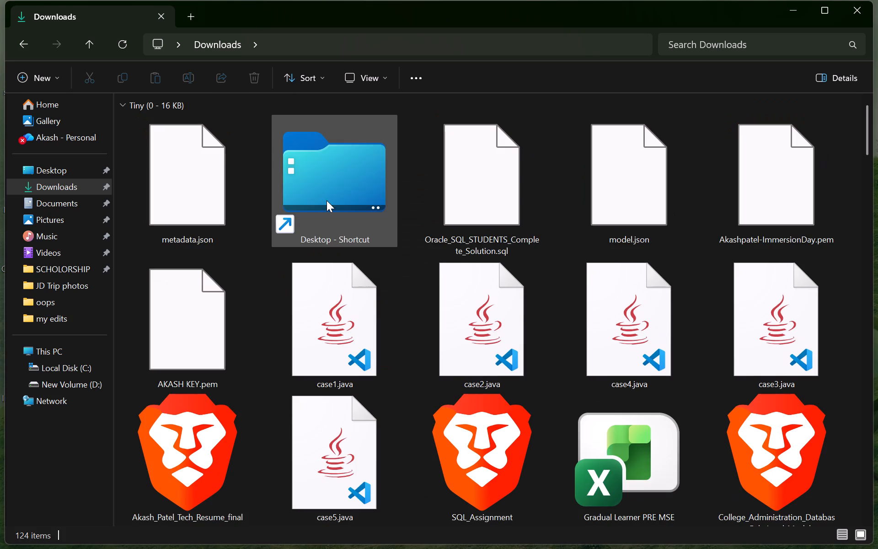
{"action": "scroll", "coordinate": [327, 200], "scroll_direction": "up", "scroll_amount": 5}
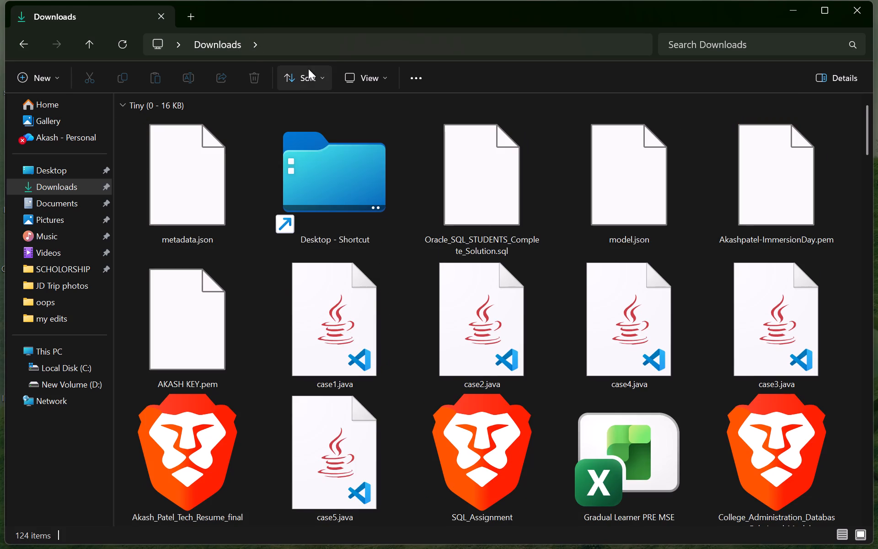
{"action": "left_click", "coordinate": [312, 75]}
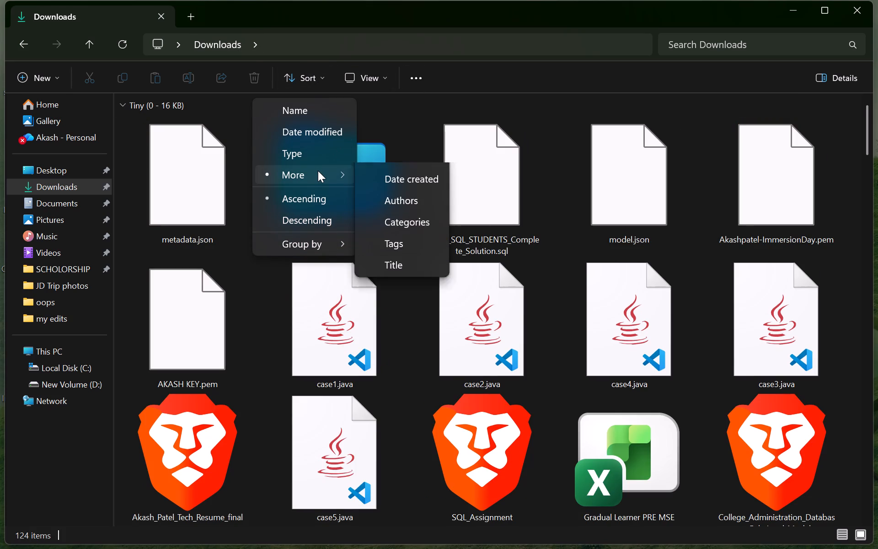
{"action": "left_click", "coordinate": [402, 200]}
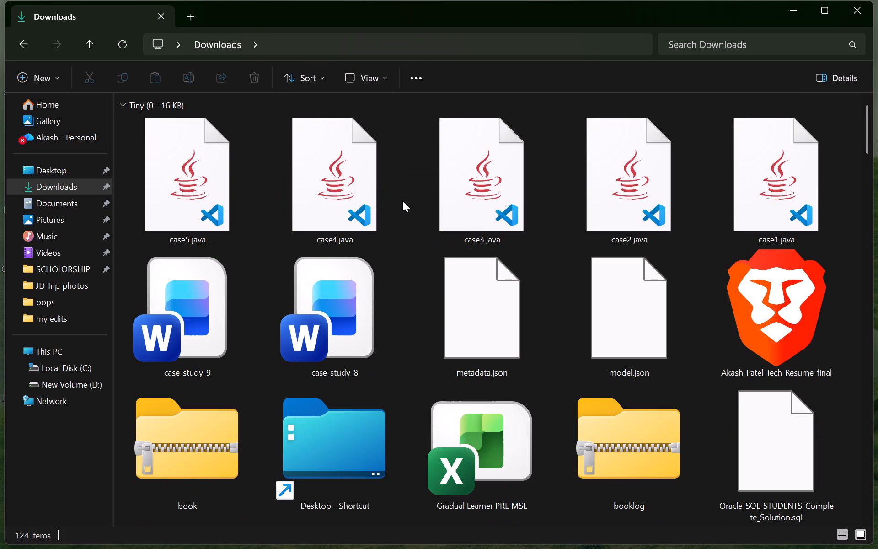
{"action": "left_click", "coordinate": [499, 32]}
Open case1.java with Word, for this one time only.
{"action": "right_click", "coordinate": [774, 128]}
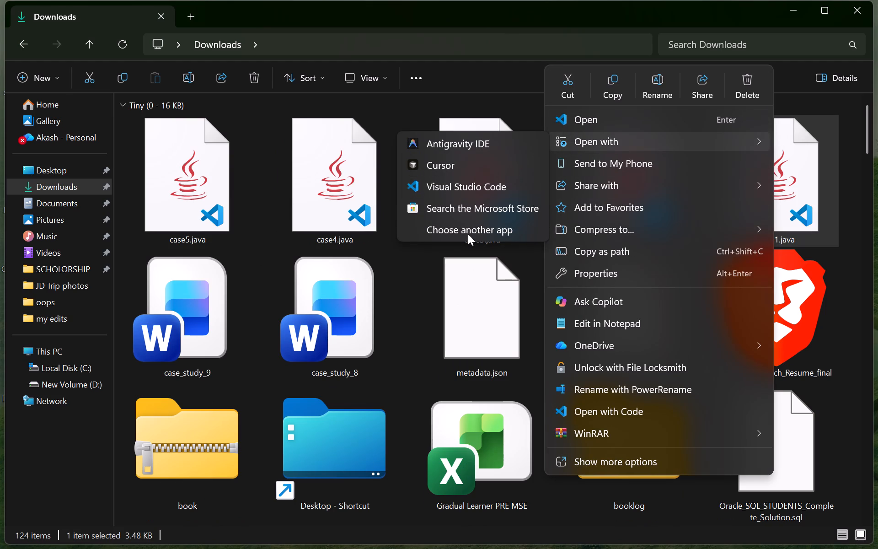
{"action": "left_click", "coordinate": [468, 234]}
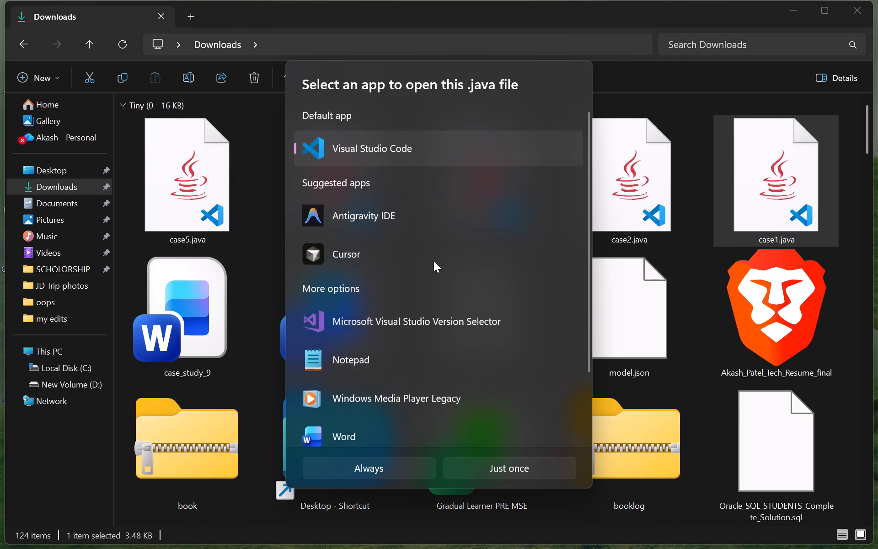
{"action": "scroll", "coordinate": [384, 284], "scroll_direction": "down", "scroll_amount": 1}
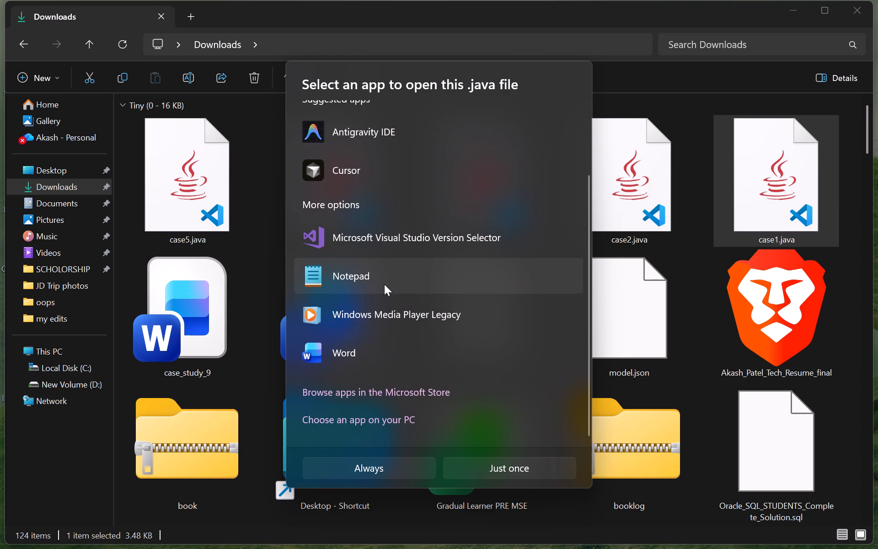
{"action": "left_click", "coordinate": [397, 347]}
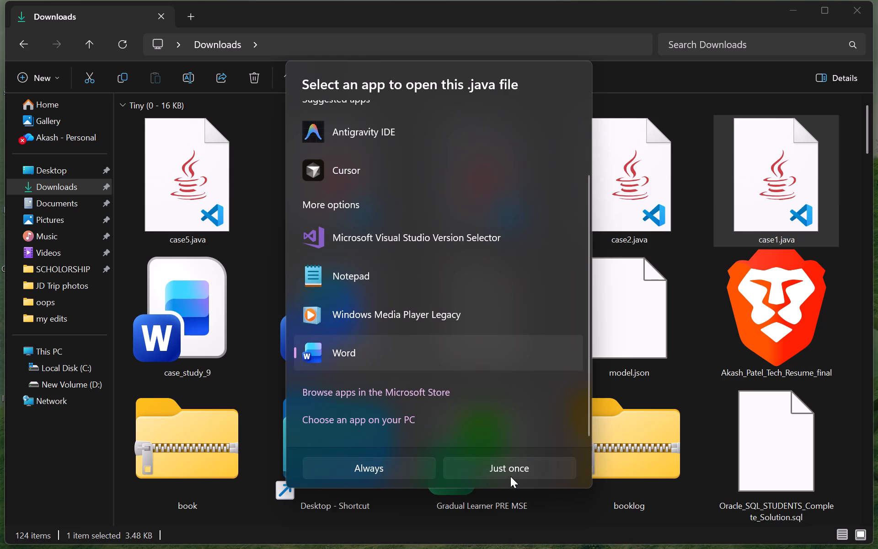
{"action": "left_click", "coordinate": [514, 475]}
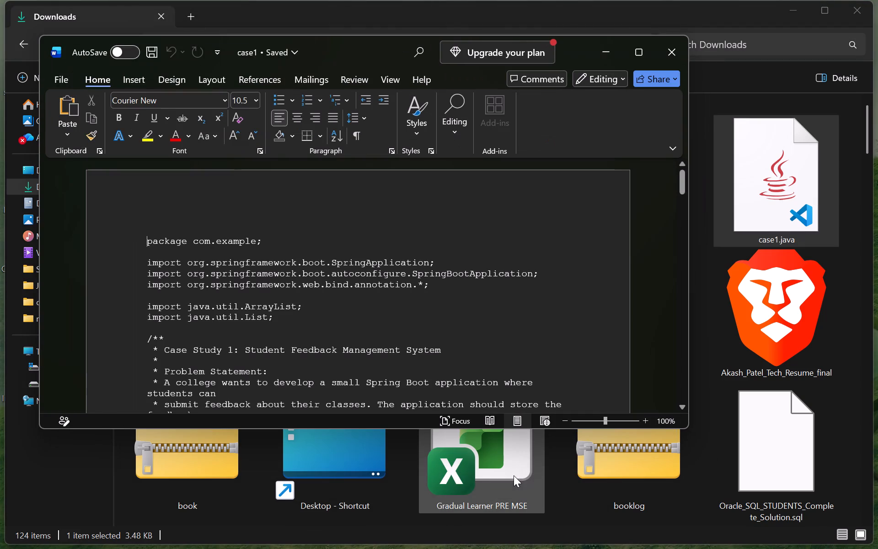
Maximize the document window and review the case1 code, including its model class and REST controller sections.
{"action": "scroll", "coordinate": [471, 279], "scroll_direction": "down", "scroll_amount": 4}
{"action": "scroll", "coordinate": [471, 279], "scroll_direction": "up", "scroll_amount": 5}
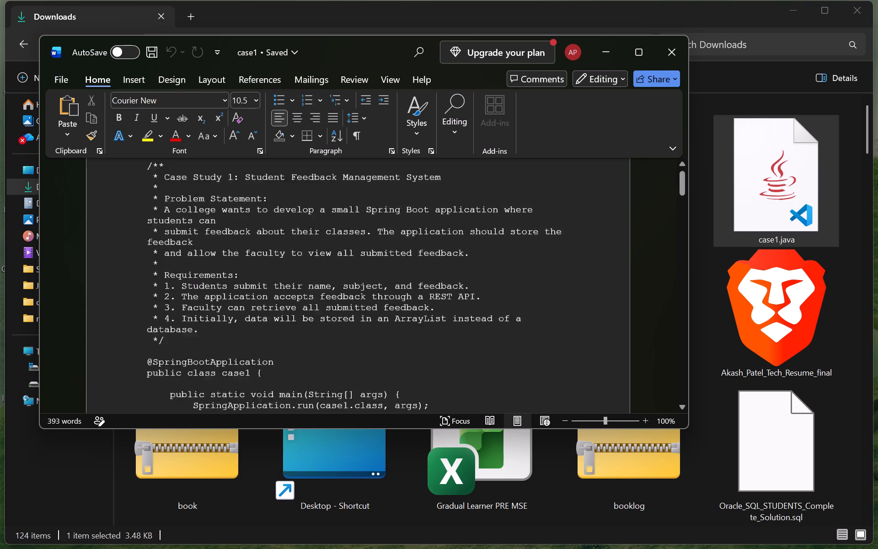
{"action": "left_click", "coordinate": [640, 57]}
{"action": "scroll", "coordinate": [560, 400], "scroll_direction": "down", "scroll_amount": 6}
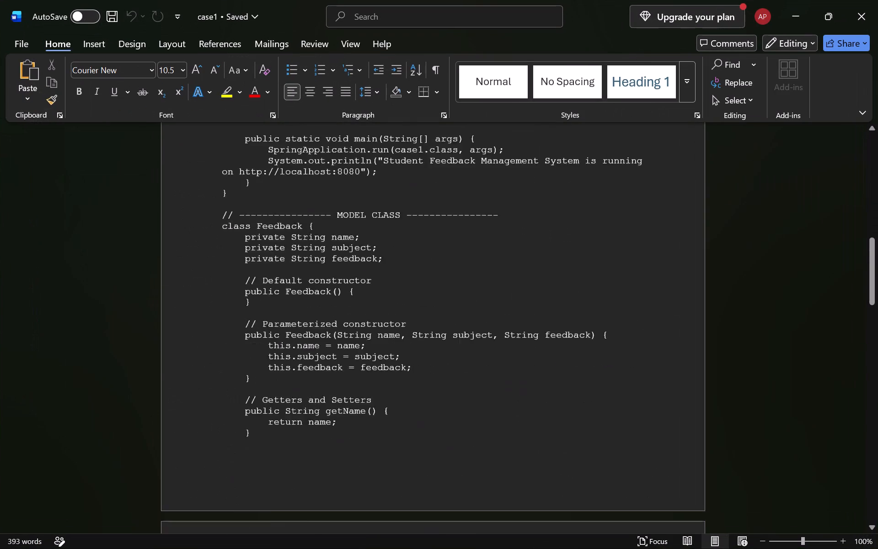
{"action": "scroll", "coordinate": [560, 400], "scroll_direction": "down", "scroll_amount": 15}
{"action": "scroll", "coordinate": [560, 400], "scroll_direction": "up", "scroll_amount": 6}
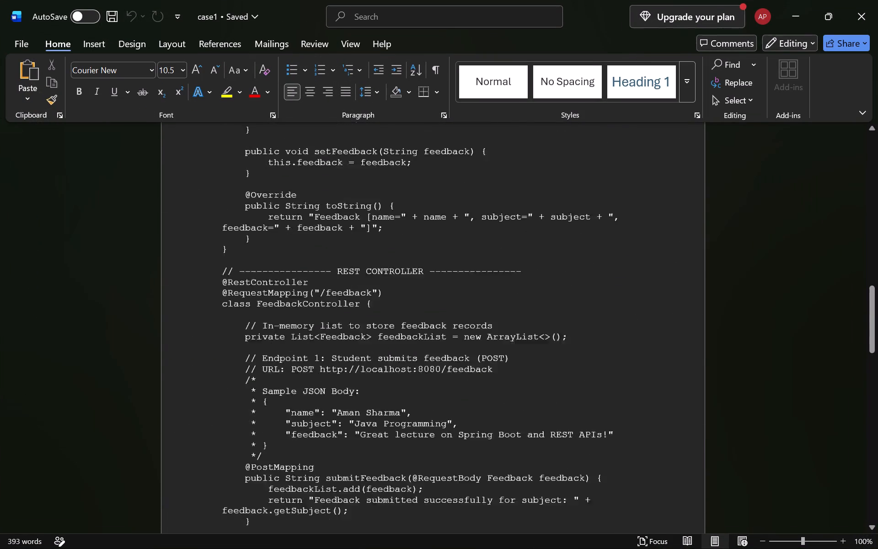
{"action": "scroll", "coordinate": [560, 400], "scroll_direction": "up", "scroll_amount": 2}
{"action": "scroll", "coordinate": [560, 400], "scroll_direction": "down", "scroll_amount": 1}
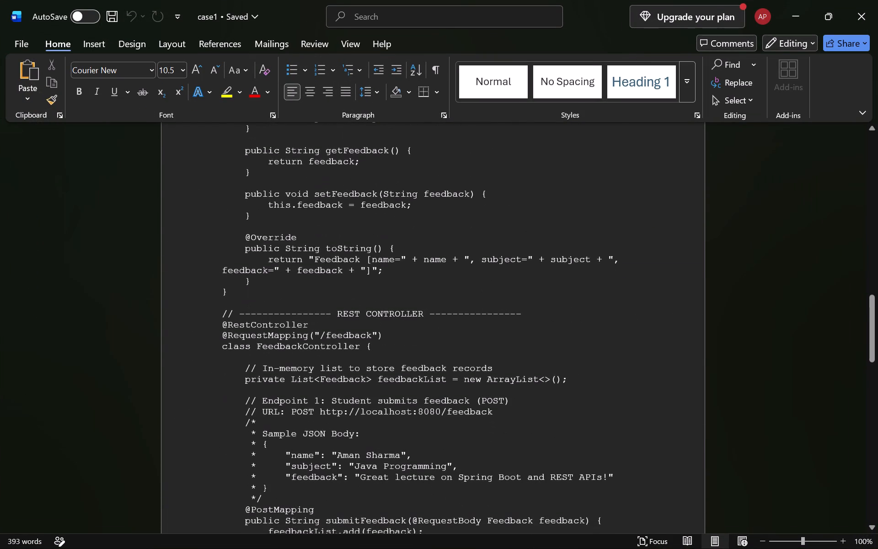
{"action": "scroll", "coordinate": [560, 400], "scroll_direction": "up", "scroll_amount": 4}
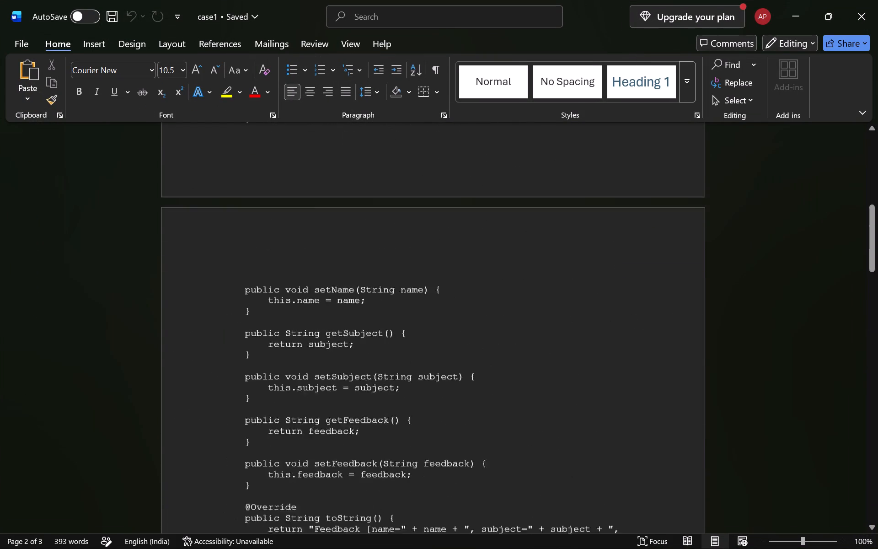
{"action": "scroll", "coordinate": [560, 400], "scroll_direction": "up", "scroll_amount": 4}
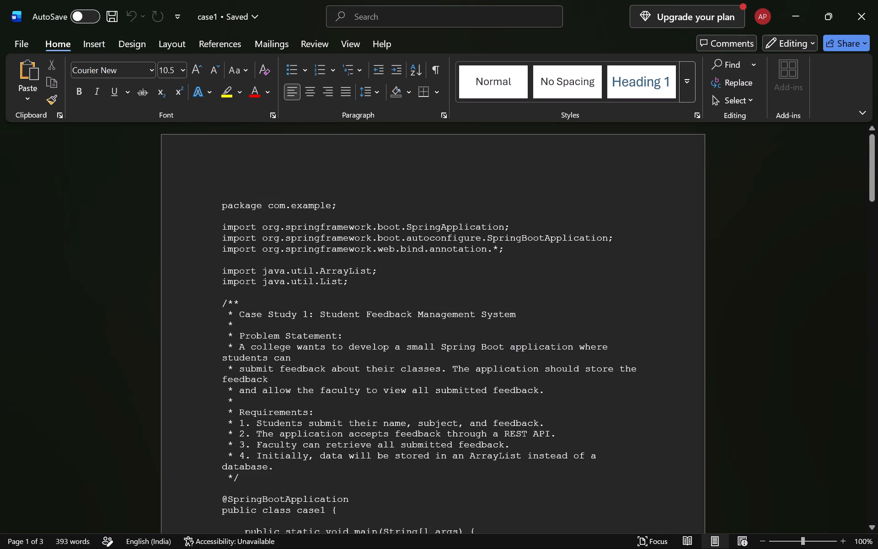
Insert two line breaks above the "package com.example;" line at the start of the document.
{"action": "left_click", "coordinate": [220, 185]}
{"action": "scroll", "coordinate": [363, 376], "scroll_direction": "down", "scroll_amount": 4}
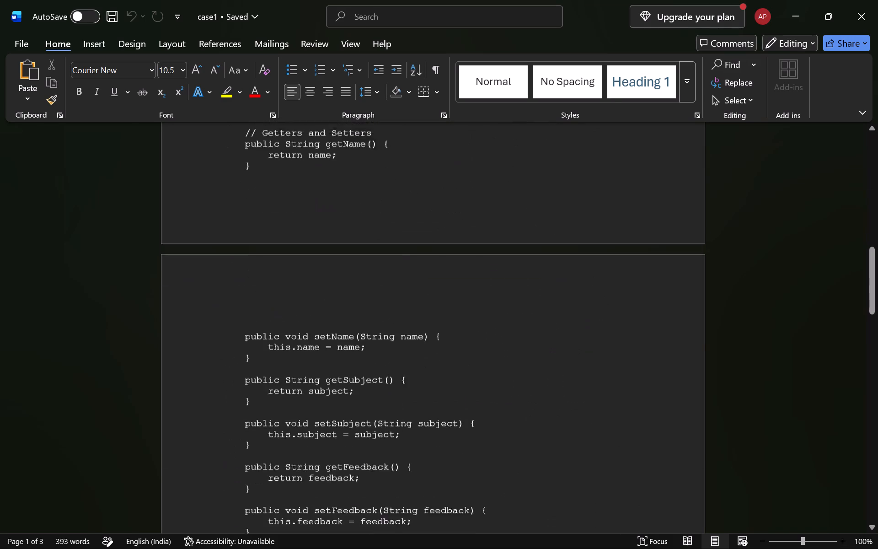
{"action": "scroll", "coordinate": [363, 376], "scroll_direction": "up", "scroll_amount": 7}
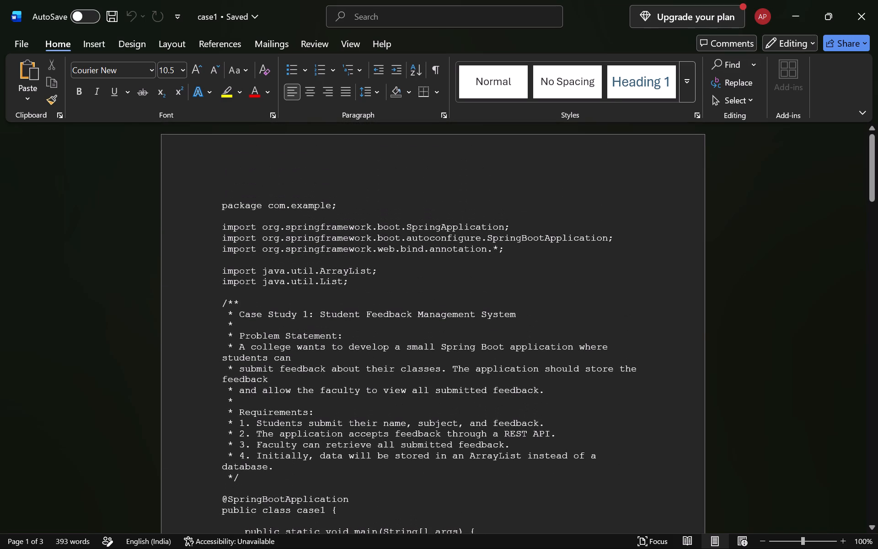
{"action": "key", "text": "shift+Return"}
{"action": "key", "text": "shift+Return"}
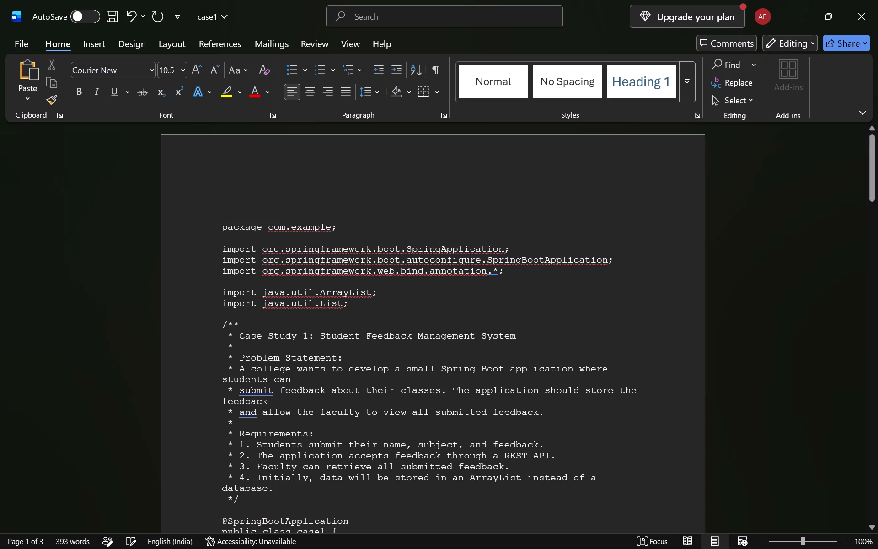
Add the title "Case study 1" on a new line above the package line, indented with spaces to roughly mid-page.
{"action": "left_click", "coordinate": [264, 180]}
{"action": "key", "text": "Up"}
{"action": "key", "text": "Up"}
{"action": "key", "text": "Up"}
{"action": "key", "text": "Up"}
{"action": "key", "text": "Return"}
{"action": "key", "text": "space"}
{"action": "key", "text": "space"}
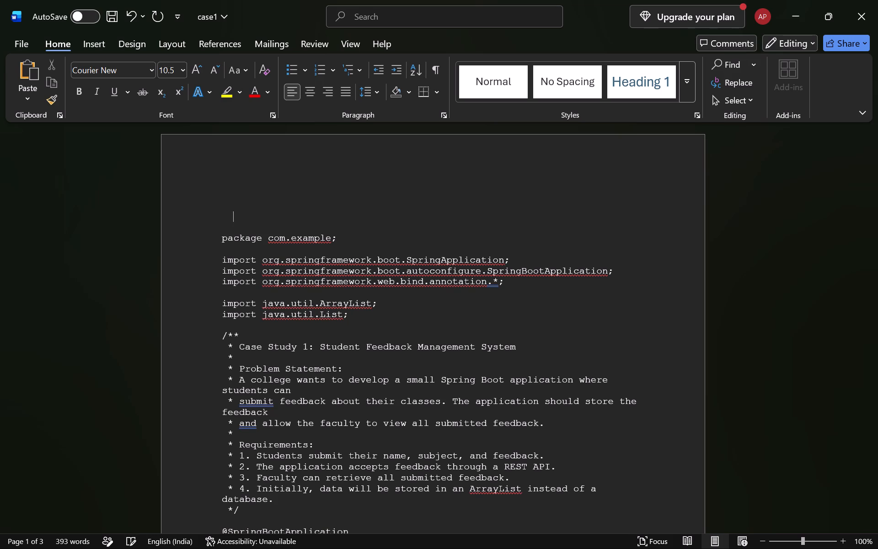
{"action": "key", "text": "space"}
{"action": "key", "text": "space"}
{"action": "key", "text": "space"}
{"action": "key", "text": "c"}
{"action": "type", "text": "ase study 1"}
Make the "Case study 1" title bold.
{"action": "left_click_drag", "start_coordinate": [380, 197], "coordinate": [491, 233]}
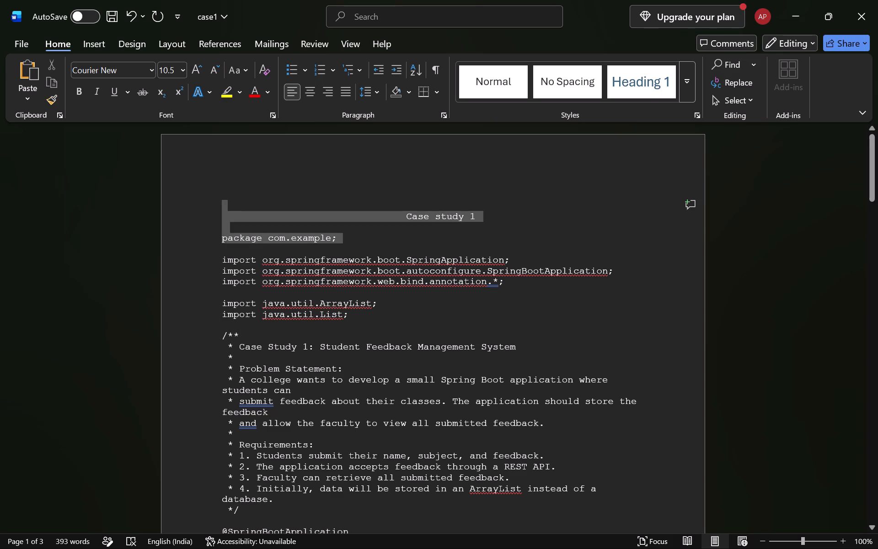
{"action": "left_click_drag", "start_coordinate": [491, 233], "coordinate": [474, 219]}
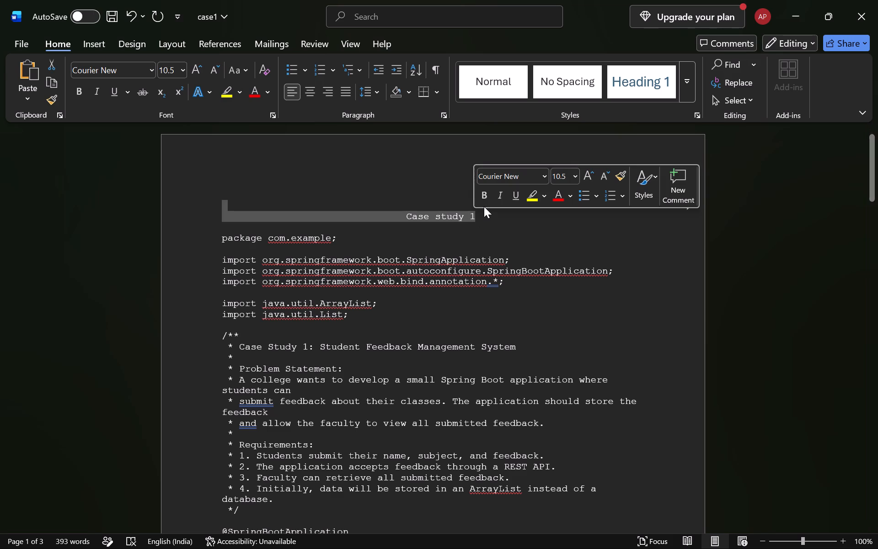
{"action": "left_click", "coordinate": [484, 196]}
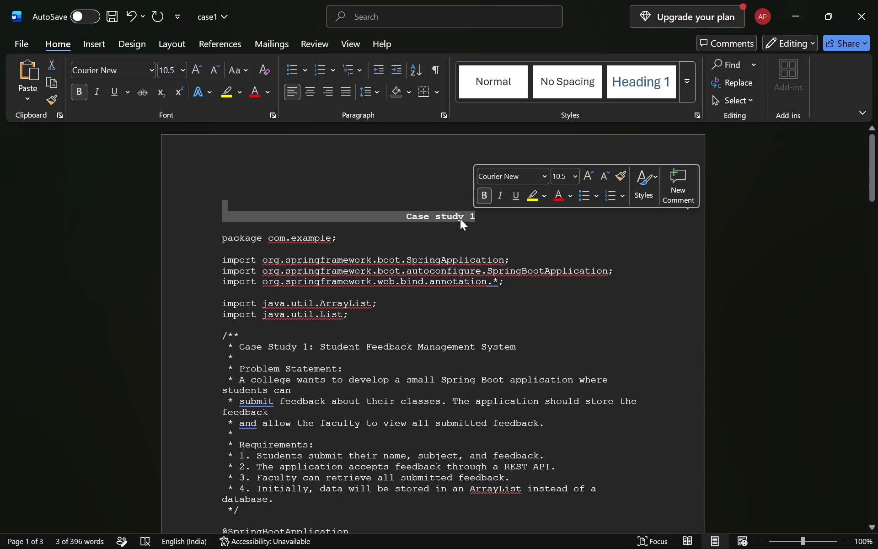
{"action": "left_click", "coordinate": [453, 219]}
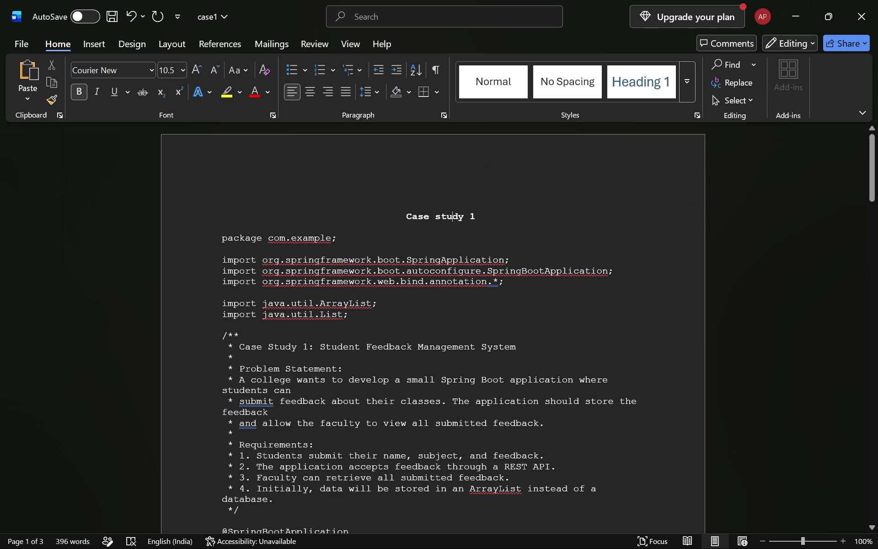
Set the font size of the "Case study 1" title to 26.
{"action": "left_click_drag", "start_coordinate": [407, 215], "coordinate": [484, 215]}
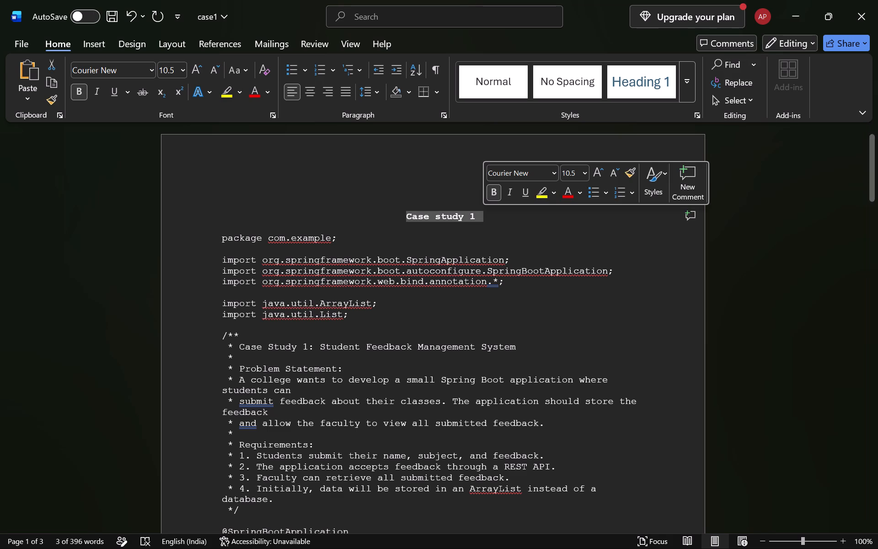
{"action": "left_click", "coordinate": [585, 169]}
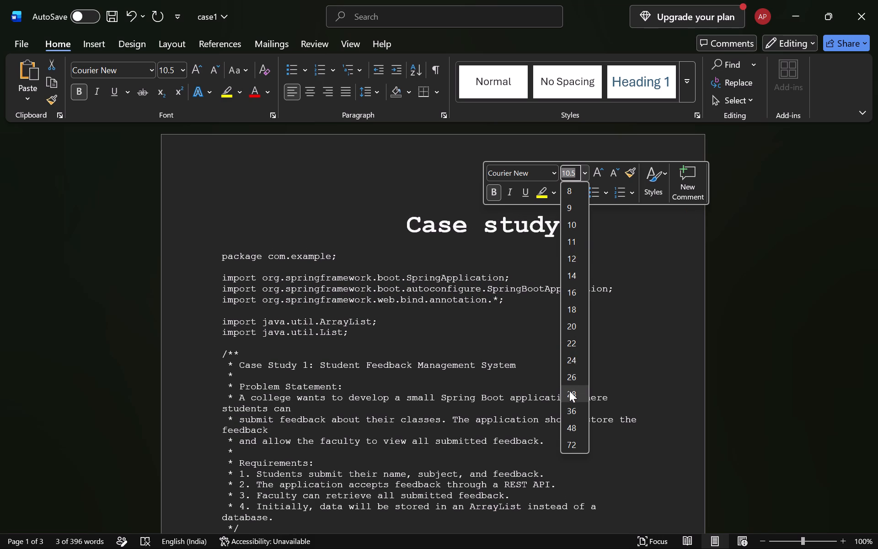
{"action": "left_click", "coordinate": [575, 380]}
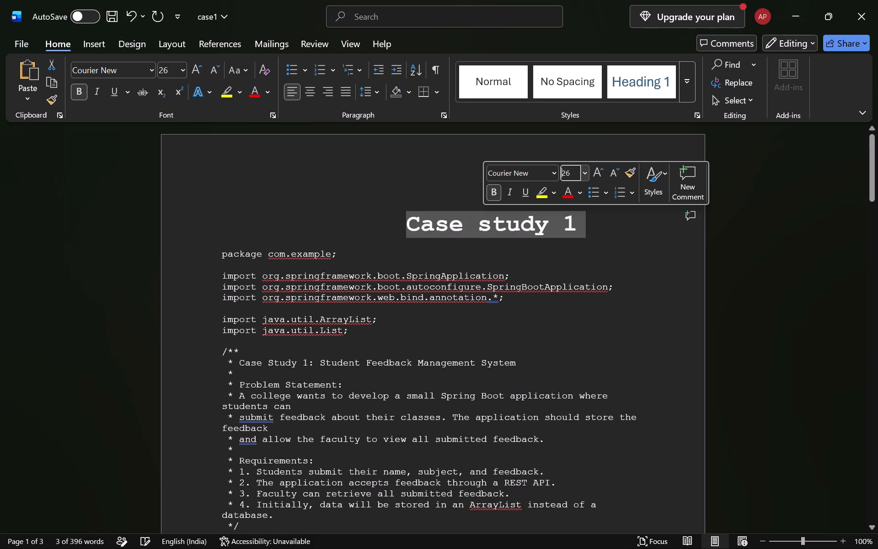
{"action": "left_click", "coordinate": [804, 217]}
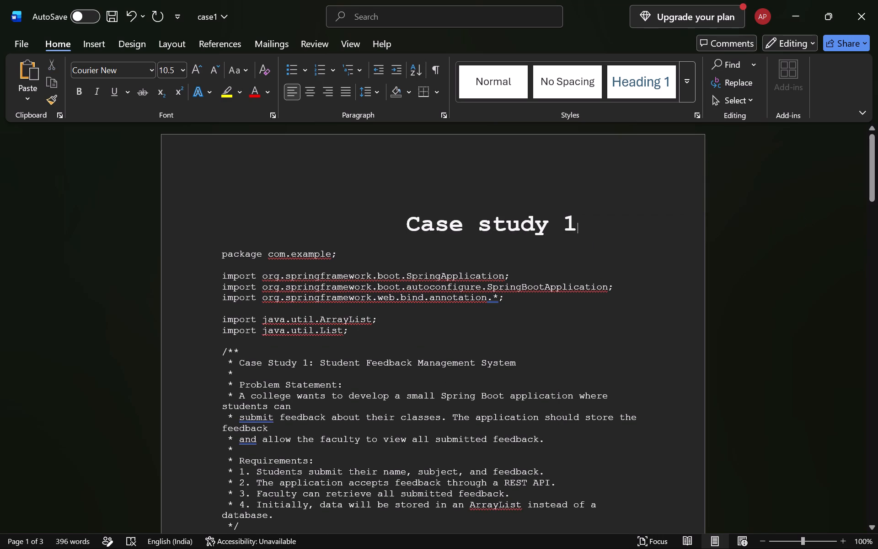
Delete six of the spaces in front of the "Case study 1" title to shift it closer to the page centre.
{"action": "left_click", "coordinate": [409, 233]}
{"action": "key", "text": "BackSpace"}
{"action": "key", "text": "BackSpace"}
{"action": "key", "text": "BackSpace"}
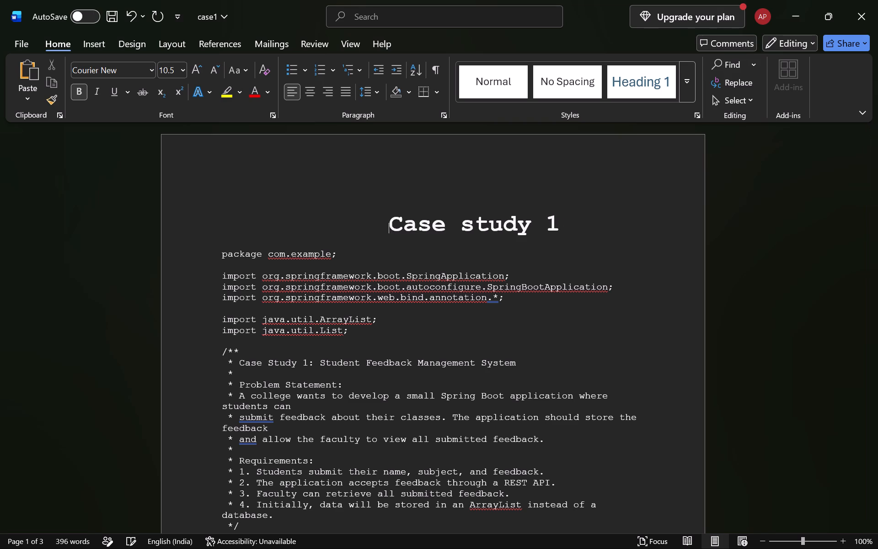
{"action": "key", "text": "BackSpace"}
{"action": "key", "text": "BackSpace"}
{"action": "key", "text": "BackSpace"}
{"action": "left_click", "coordinate": [786, 301]}
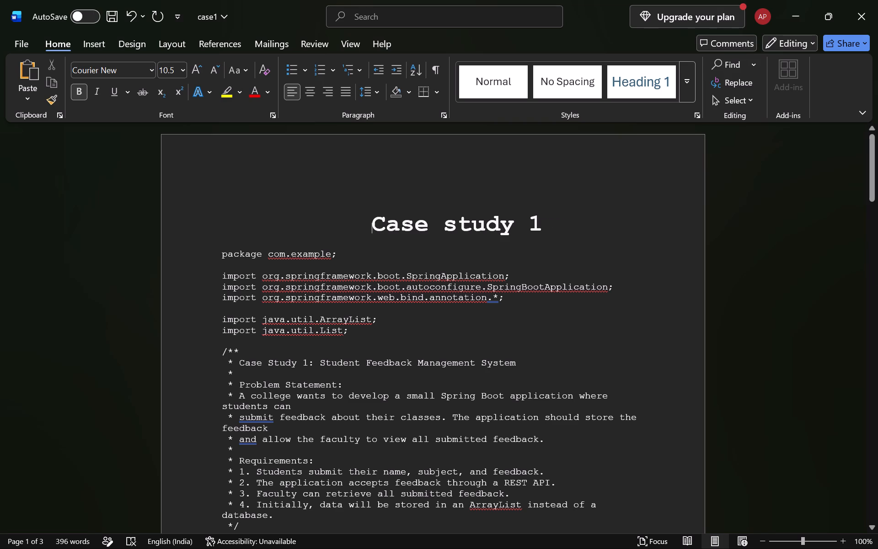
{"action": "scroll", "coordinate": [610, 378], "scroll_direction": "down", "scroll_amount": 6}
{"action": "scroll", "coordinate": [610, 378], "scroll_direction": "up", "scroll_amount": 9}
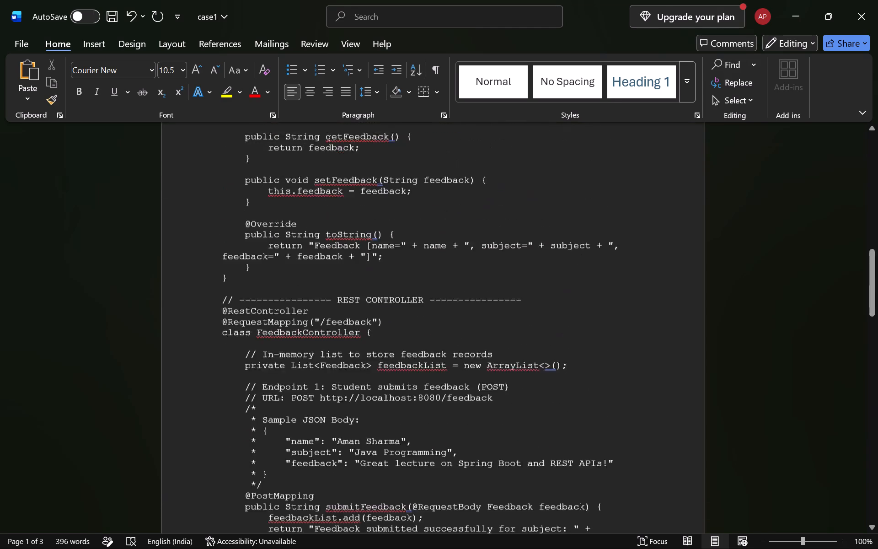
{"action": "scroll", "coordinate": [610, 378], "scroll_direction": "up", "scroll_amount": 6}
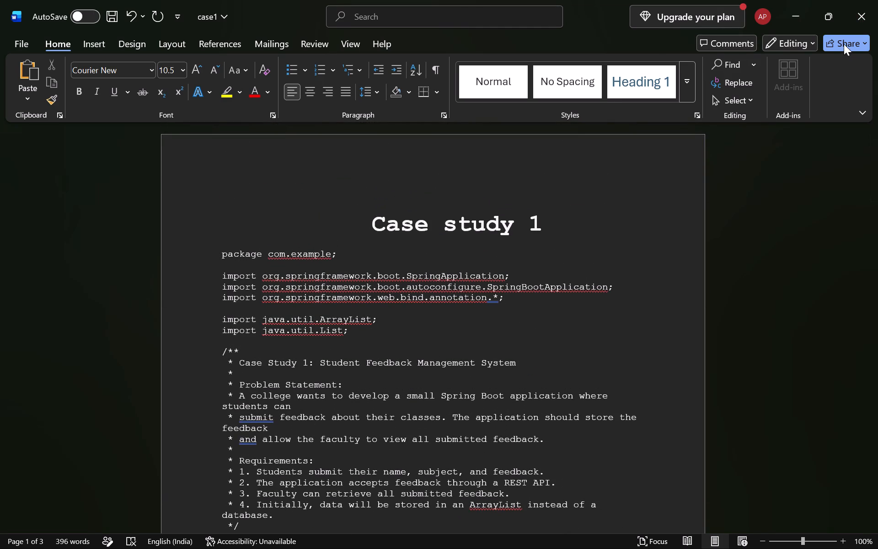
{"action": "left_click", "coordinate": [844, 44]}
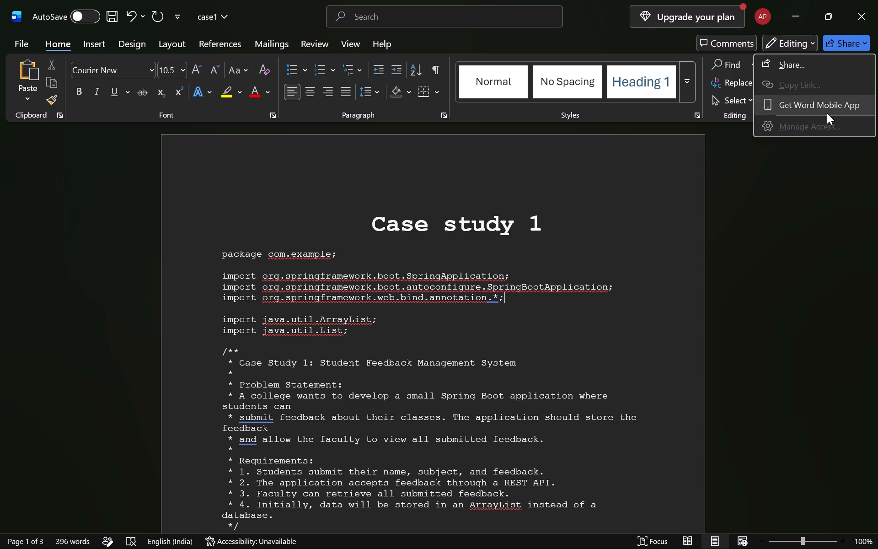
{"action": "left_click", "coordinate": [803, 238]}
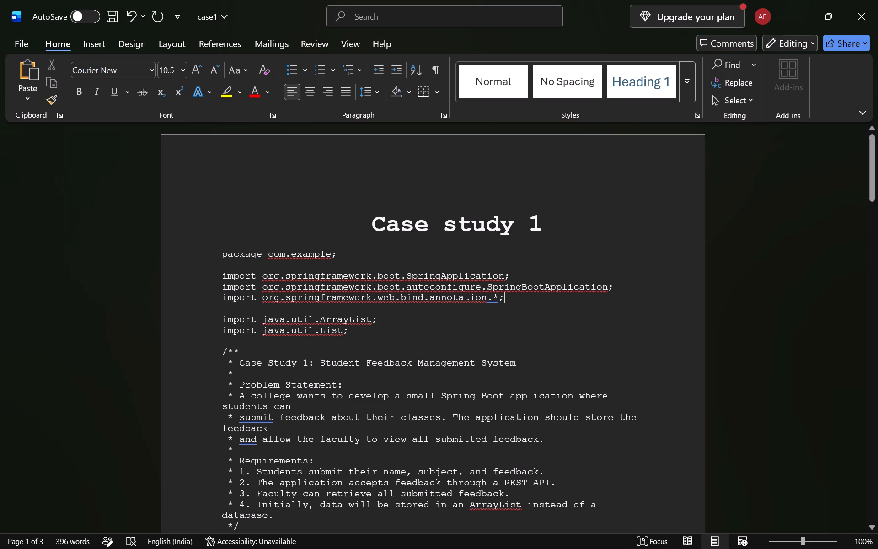
Save the case1.java file, keeping it in Plain Text format.
{"action": "key", "text": "ctrl+s"}
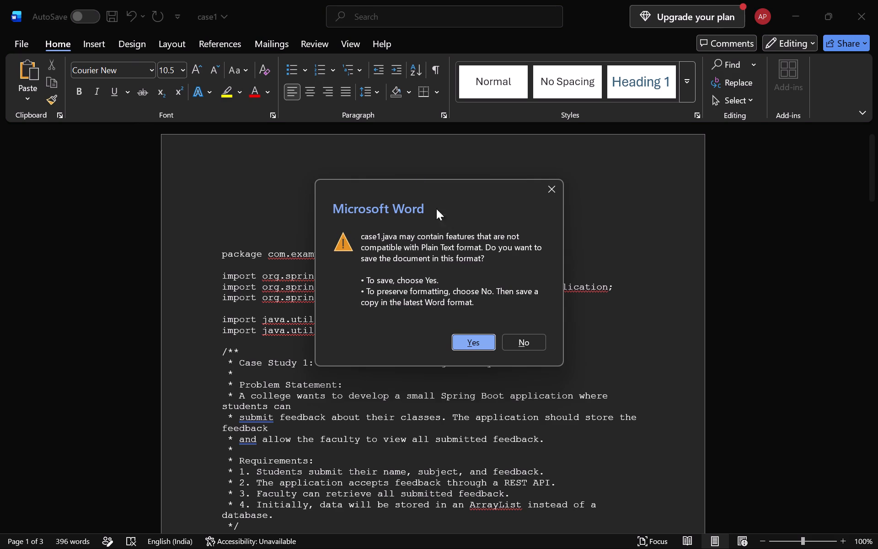
{"action": "left_click", "coordinate": [465, 350]}
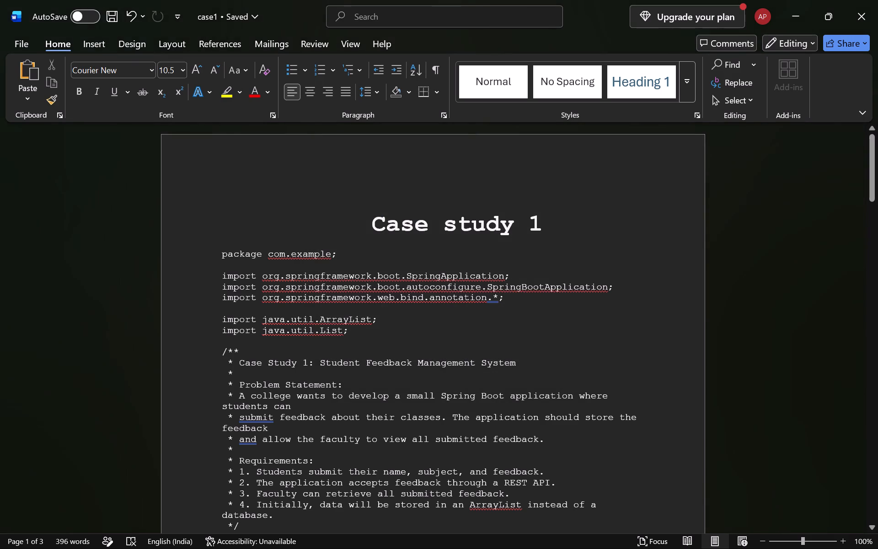
{"action": "left_click", "coordinate": [92, 20]}
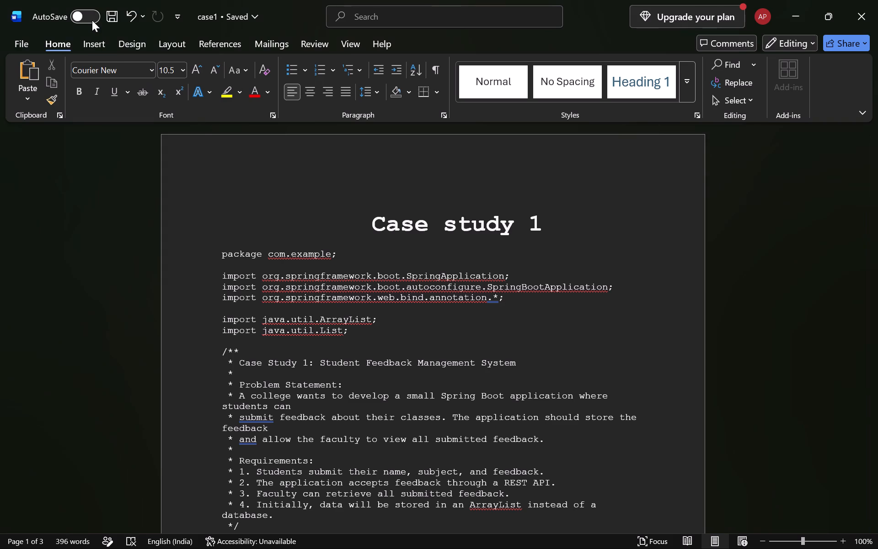
{"action": "left_click", "coordinate": [111, 18]}
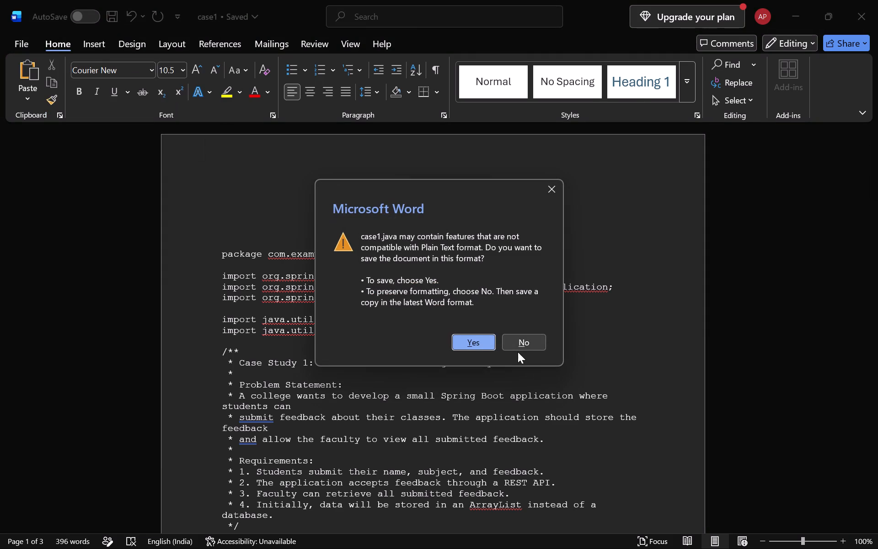
{"action": "left_click", "coordinate": [478, 339]}
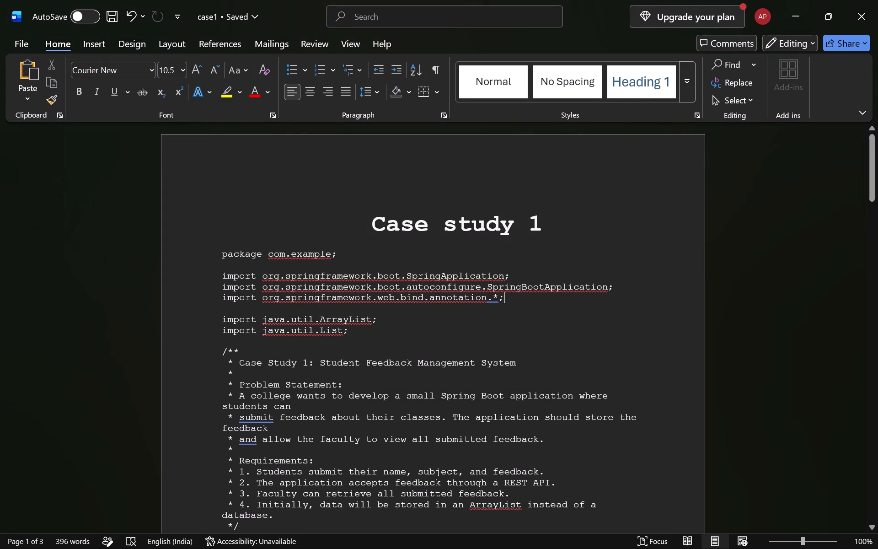
Decline the Plain Text format, save case1 as a Word Document in the Desktop folder, and close it.
{"action": "left_click", "coordinate": [112, 16]}
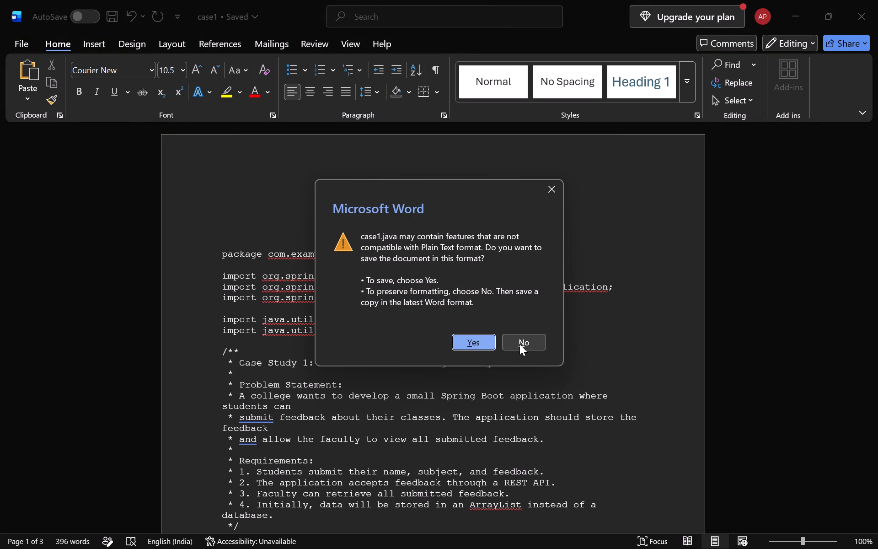
{"action": "left_click", "coordinate": [519, 344]}
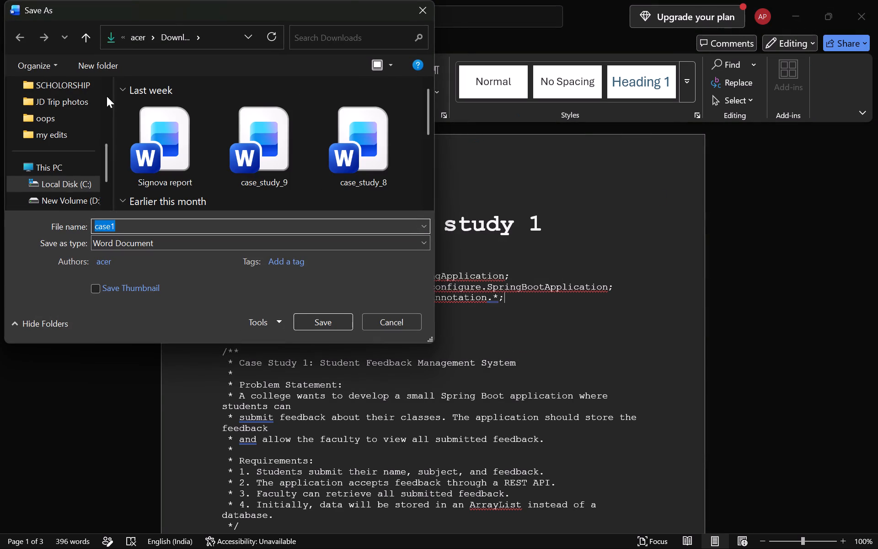
{"action": "scroll", "coordinate": [70, 165], "scroll_direction": "up", "scroll_amount": 2}
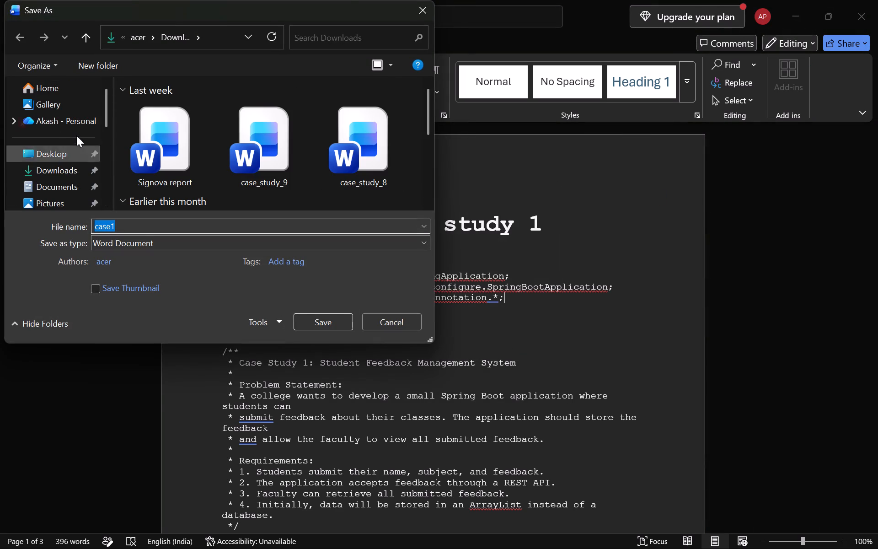
{"action": "double_click", "coordinate": [73, 158]}
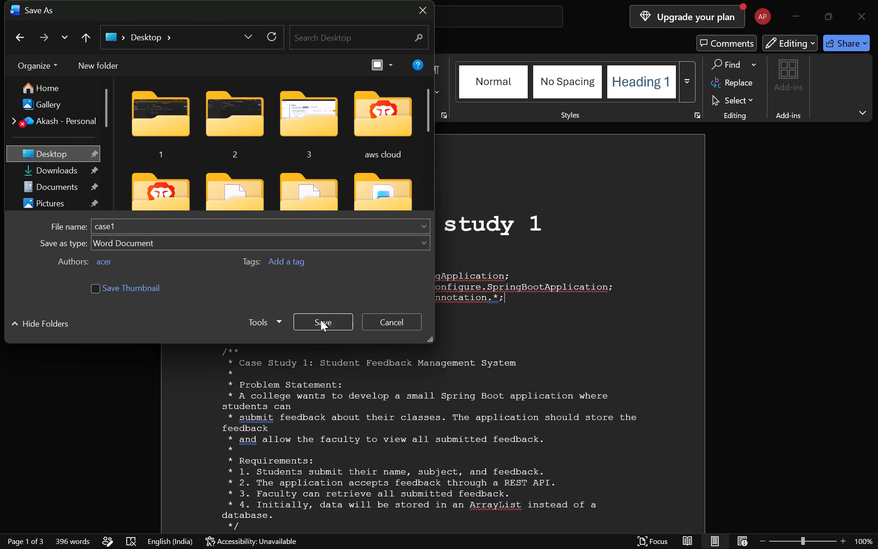
{"action": "left_click", "coordinate": [321, 321]}
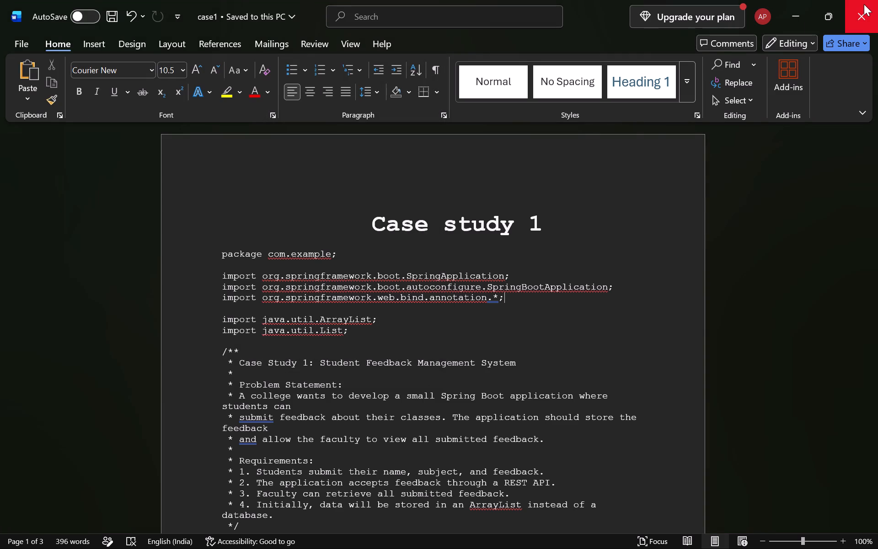
{"action": "left_click", "coordinate": [864, 4]}
Open case2.java from the Downloads folder in Word, using that app just once.
{"action": "right_click", "coordinate": [651, 151]}
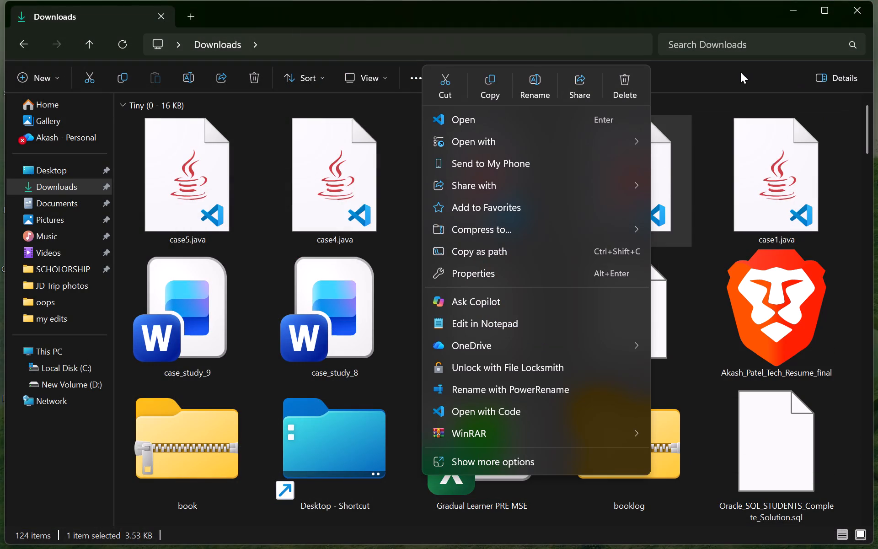
{"action": "left_click", "coordinate": [739, 70]}
{"action": "right_click", "coordinate": [625, 188]}
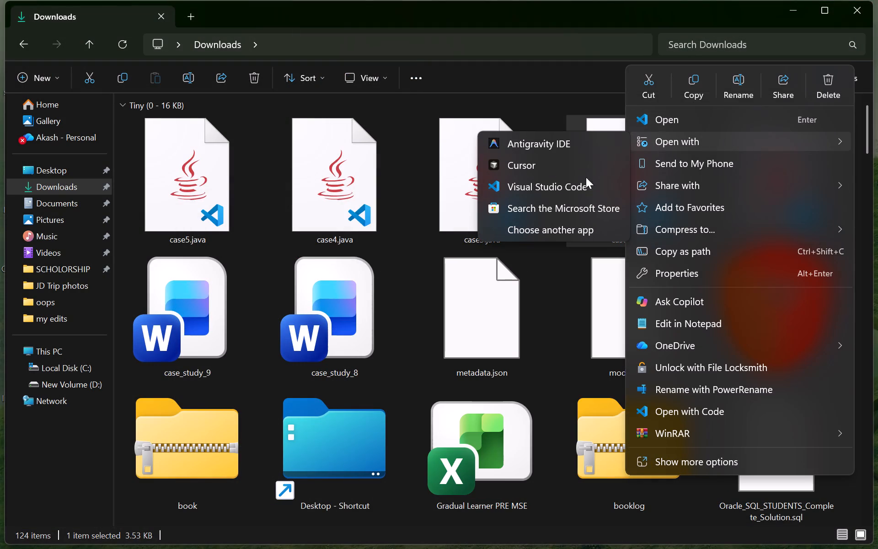
{"action": "left_click", "coordinate": [561, 228]}
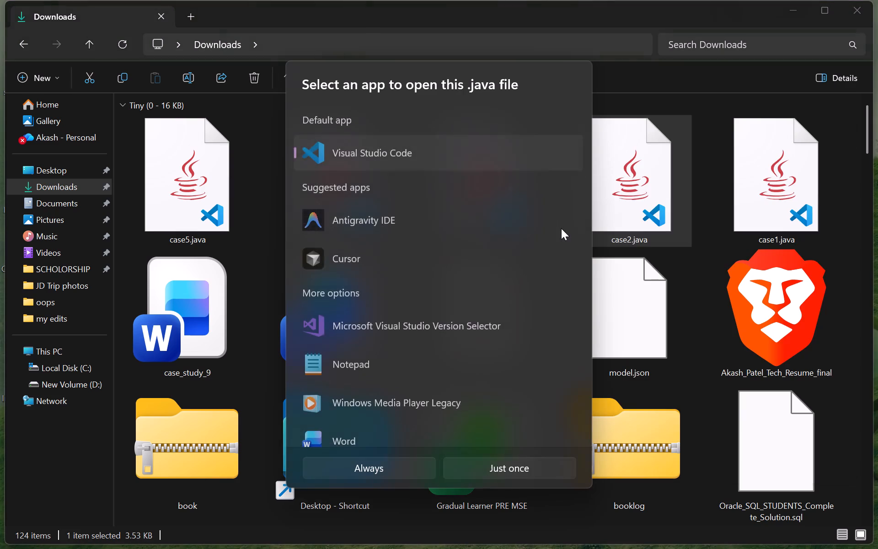
{"action": "scroll", "coordinate": [476, 371], "scroll_direction": "down", "scroll_amount": 1}
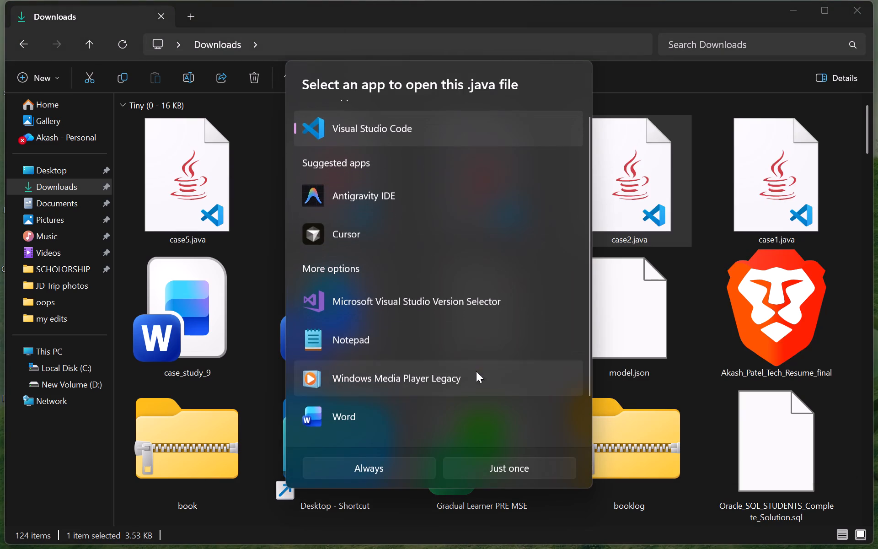
{"action": "left_click", "coordinate": [465, 407]}
{"action": "left_click", "coordinate": [496, 462]}
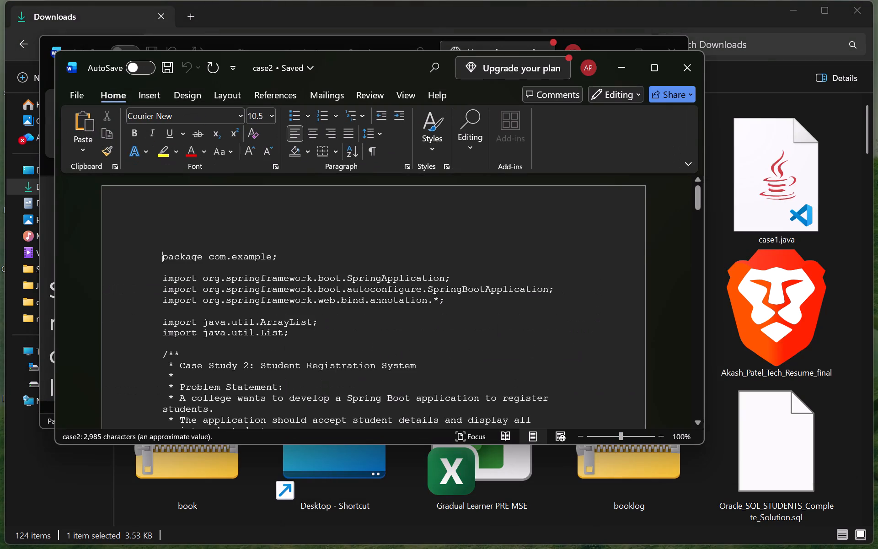
Insert three line breaks above the "package com.example;" line at the start of the case2 document.
{"action": "key", "text": "Up"}
{"action": "key", "text": "Up"}
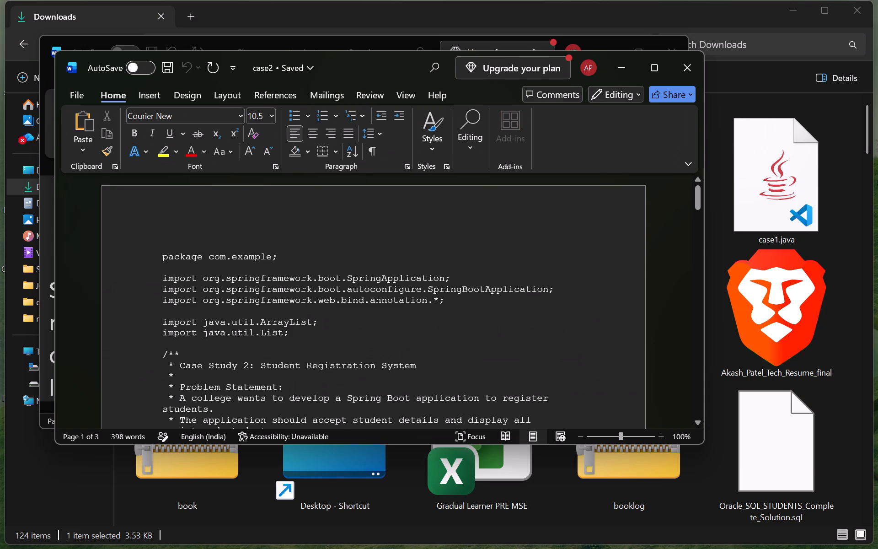
{"action": "key", "text": "Return"}
{"action": "key", "text": "Return"}
{"action": "key", "text": "Return"}
{"action": "key", "text": "Up"}
{"action": "key", "text": "Up"}
{"action": "key", "text": "Up"}
{"action": "key", "text": "Up"}
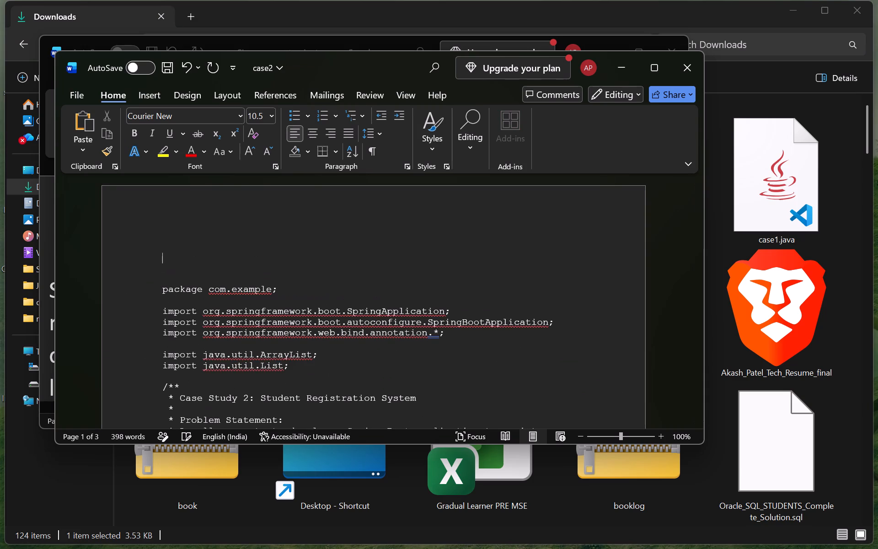
{"action": "key", "text": "Up"}
Add the title "Case study 2" on the first empty line, indented with spaces to roughly mid-page.
{"action": "key", "text": "space"}
{"action": "key", "text": "space"}
{"action": "key", "text": "space"}
{"action": "key", "text": "space"}
{"action": "key", "text": "space"}
{"action": "key", "text": "space"}
{"action": "key", "text": "space"}
{"action": "key", "text": "space"}
{"action": "key", "text": "space"}
{"action": "key", "text": "space"}
{"action": "key", "text": "space"}
{"action": "key", "text": "space"}
{"action": "key", "text": "space"}
{"action": "key", "text": "space"}
{"action": "key", "text": "space"}
{"action": "key", "text": "space"}
{"action": "key", "text": "space"}
{"action": "key", "text": "space"}
{"action": "key", "text": "space"}
{"action": "key", "text": "space"}
{"action": "type", "text": "ase s"}
{"action": "type", "text": "tudy 2"}
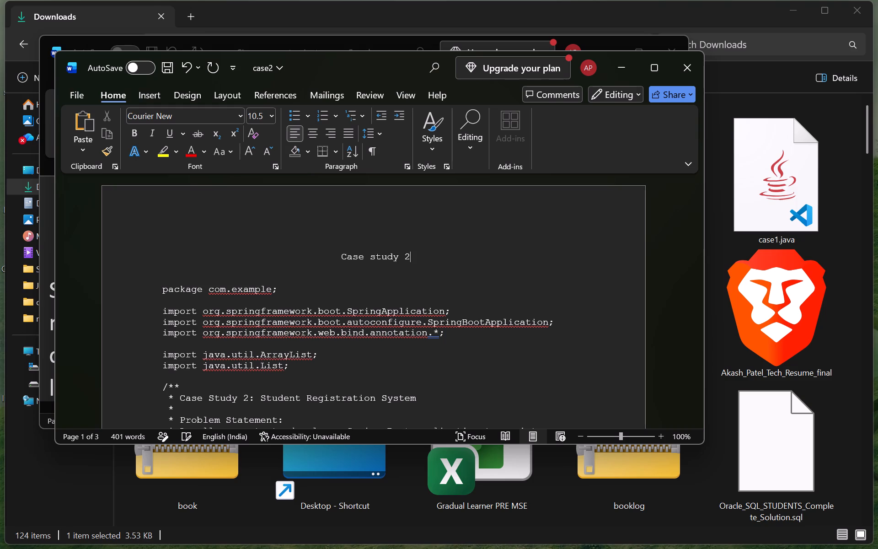
Set the font size of the whole "Case study 2" title line to 28.
{"action": "left_click_drag", "start_coordinate": [334, 259], "coordinate": [416, 260]}
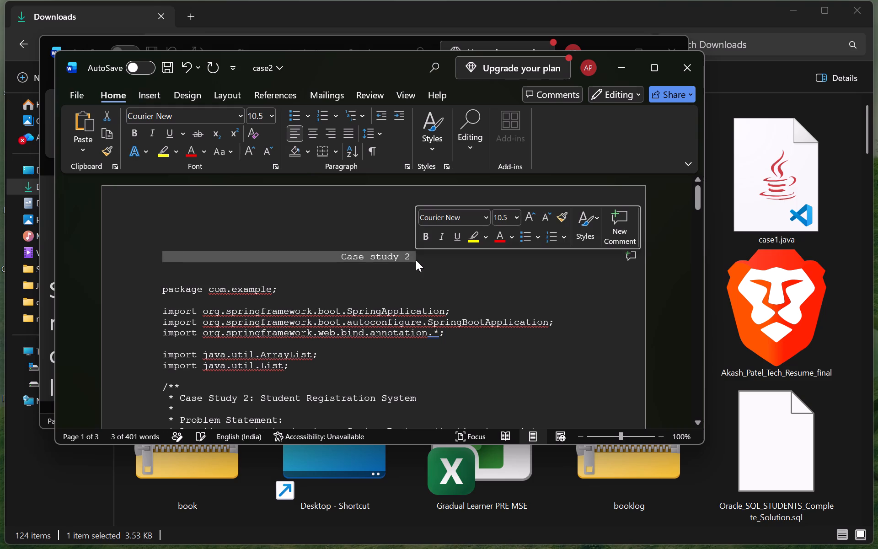
{"action": "left_click", "coordinate": [516, 215]}
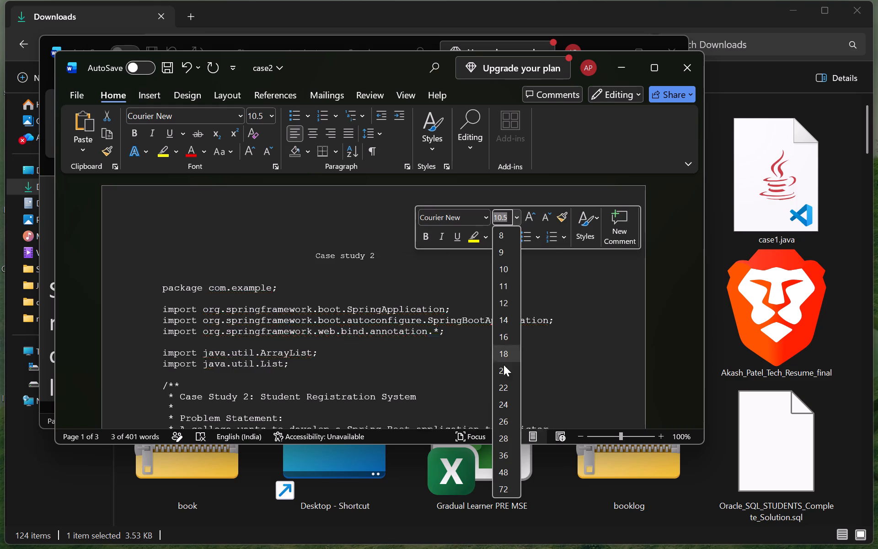
{"action": "left_click", "coordinate": [503, 430]}
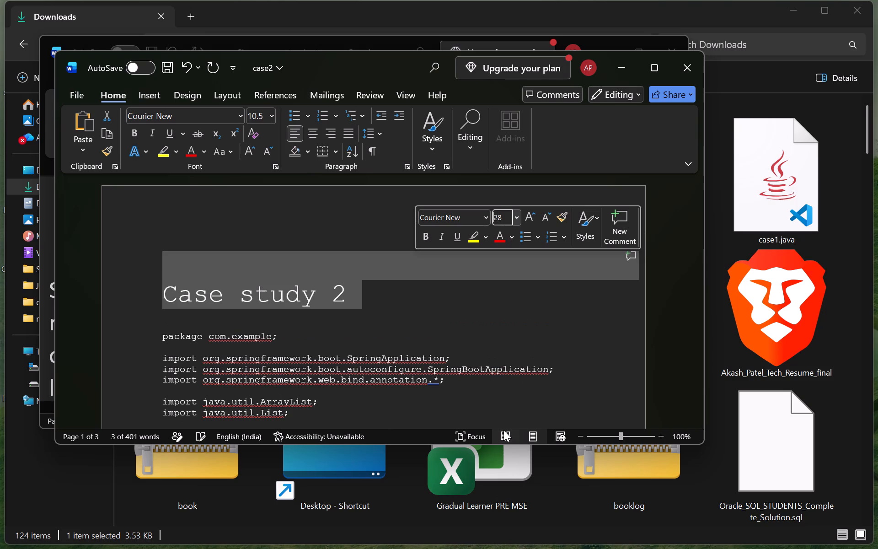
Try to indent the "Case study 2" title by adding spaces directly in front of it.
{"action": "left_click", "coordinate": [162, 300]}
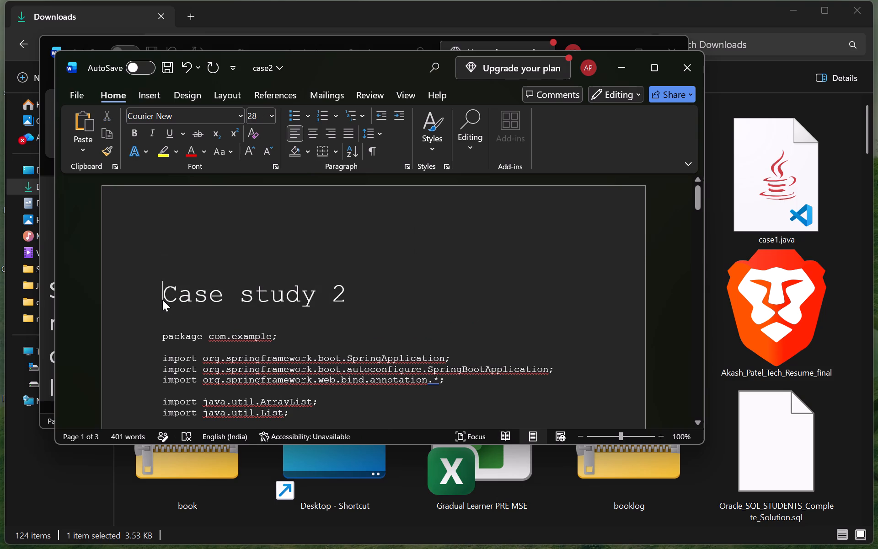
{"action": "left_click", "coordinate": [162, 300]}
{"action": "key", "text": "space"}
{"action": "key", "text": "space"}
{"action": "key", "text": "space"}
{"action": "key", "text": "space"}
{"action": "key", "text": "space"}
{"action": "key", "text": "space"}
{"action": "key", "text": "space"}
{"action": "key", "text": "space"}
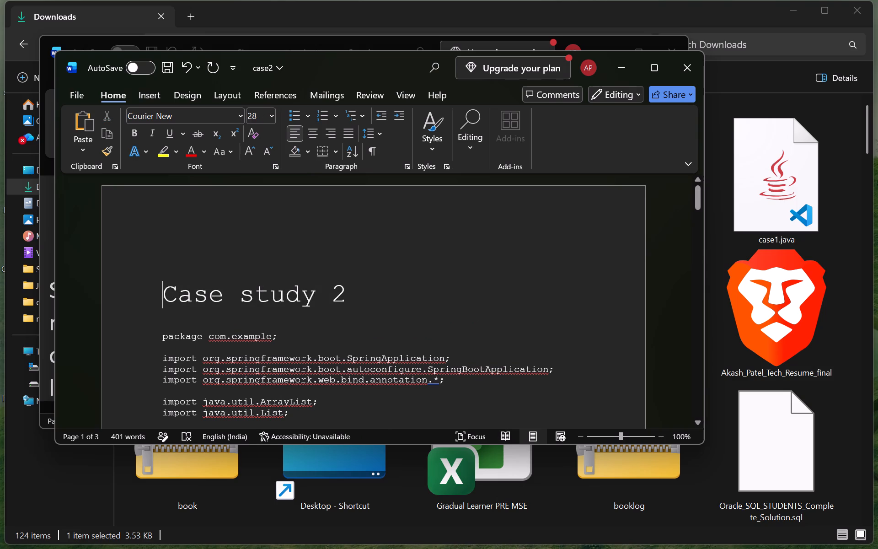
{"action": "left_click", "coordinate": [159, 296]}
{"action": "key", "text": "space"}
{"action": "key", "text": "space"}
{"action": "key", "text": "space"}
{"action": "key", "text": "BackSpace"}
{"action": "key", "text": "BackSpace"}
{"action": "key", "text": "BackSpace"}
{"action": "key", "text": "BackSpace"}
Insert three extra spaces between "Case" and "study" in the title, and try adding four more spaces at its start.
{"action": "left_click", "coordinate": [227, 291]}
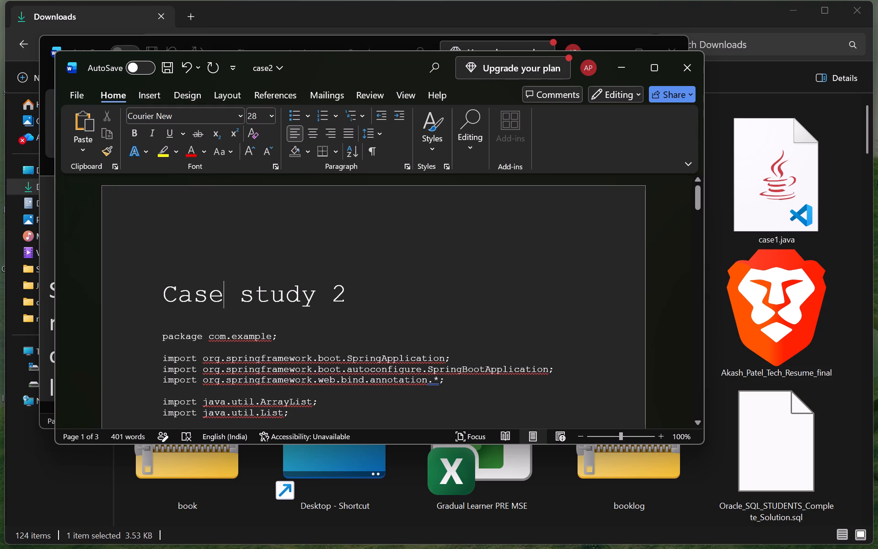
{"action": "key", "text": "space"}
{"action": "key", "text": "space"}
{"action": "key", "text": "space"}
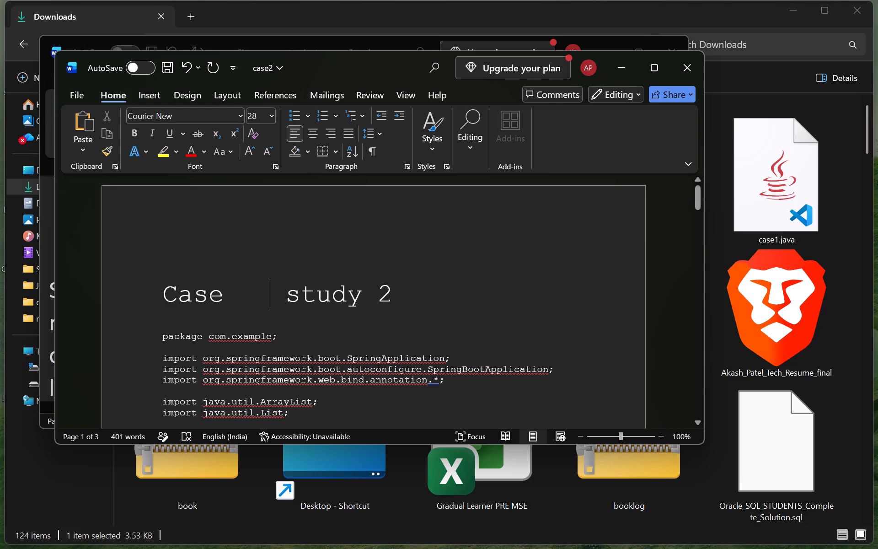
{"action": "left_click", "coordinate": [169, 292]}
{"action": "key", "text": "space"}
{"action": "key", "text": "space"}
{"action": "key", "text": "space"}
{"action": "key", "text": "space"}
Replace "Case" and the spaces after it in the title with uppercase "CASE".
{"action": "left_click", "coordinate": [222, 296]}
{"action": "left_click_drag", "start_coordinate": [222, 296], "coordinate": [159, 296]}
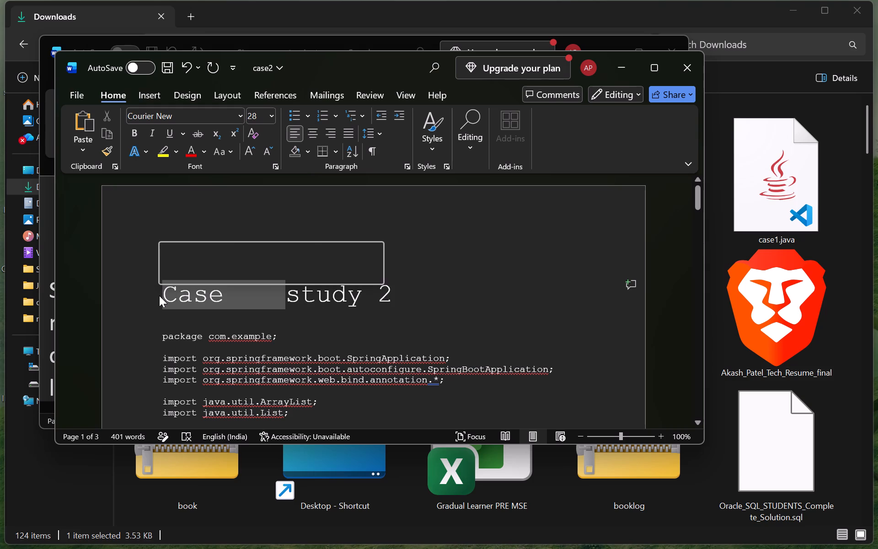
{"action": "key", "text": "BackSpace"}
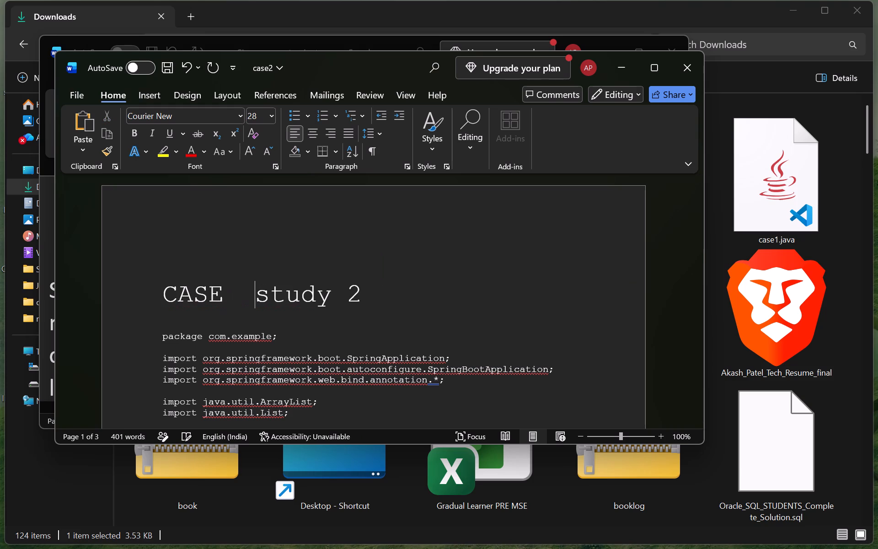
Delete the existing title text and retype "Case study 2" at size 28 on the first line, two spaces in.
{"action": "left_click_drag", "start_coordinate": [380, 305], "coordinate": [277, 301]}
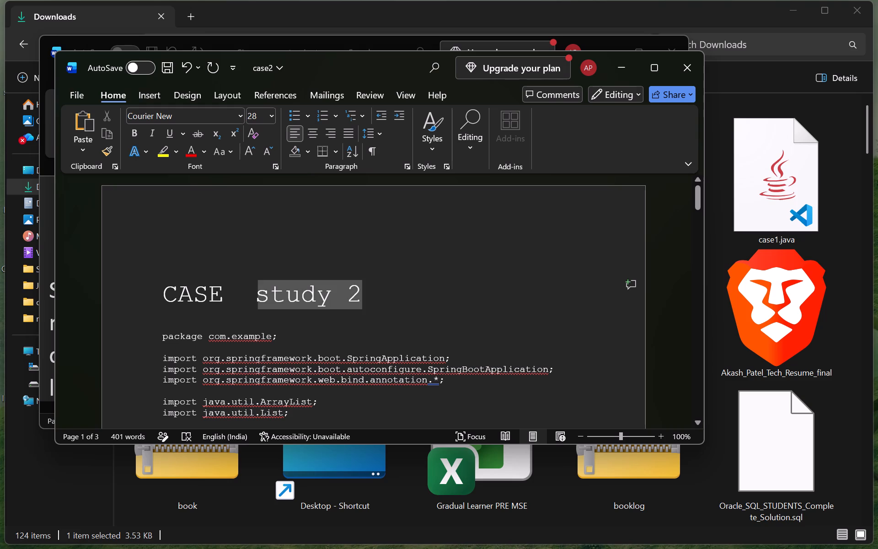
{"action": "left_click_drag", "start_coordinate": [277, 301], "coordinate": [242, 295]}
{"action": "key", "text": "BackSpace"}
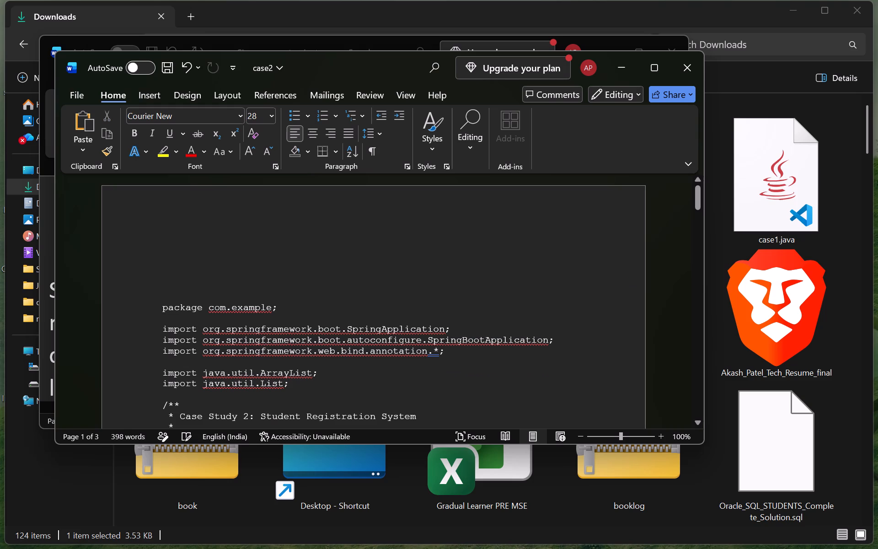
{"action": "key", "text": "space"}
{"action": "key", "text": "space"}
{"action": "left_click", "coordinate": [255, 294]}
{"action": "key", "text": "space"}
{"action": "key", "text": "space"}
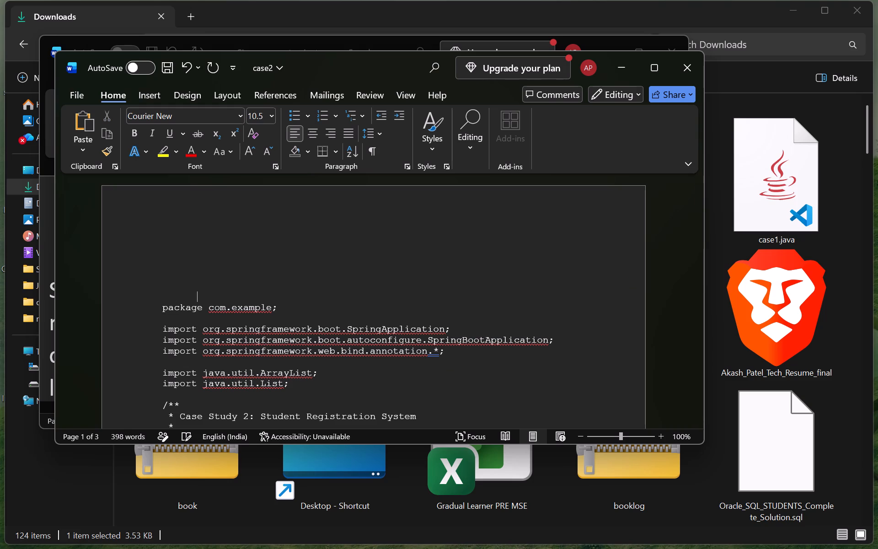
{"action": "key", "text": "Up"}
{"action": "key", "text": "Up"}
{"action": "key", "text": "Up"}
{"action": "key", "text": "Up"}
{"action": "type", "text": "ase study 2"}
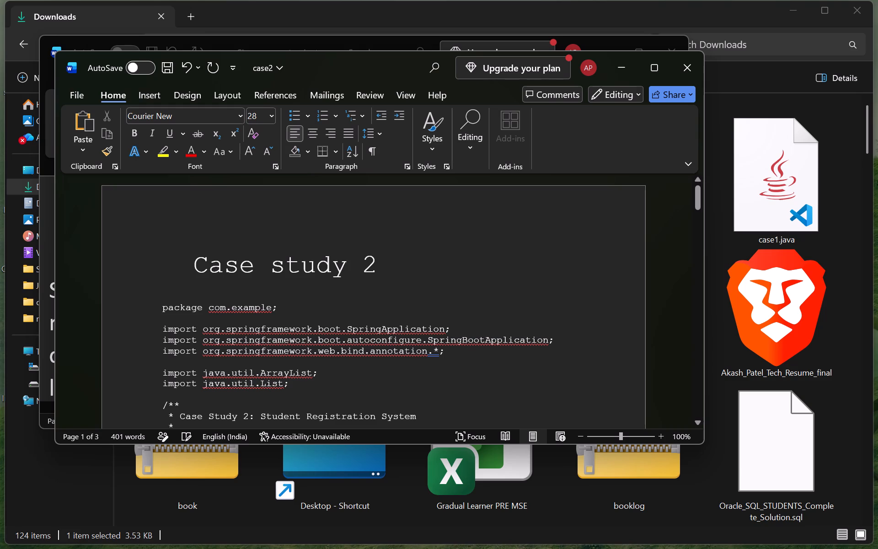
Indent the "Case study 2" title to roughly mid-page by inserting six more spaces before it.
{"action": "left_click", "coordinate": [178, 269]}
{"action": "key", "text": "space"}
{"action": "key", "text": "space"}
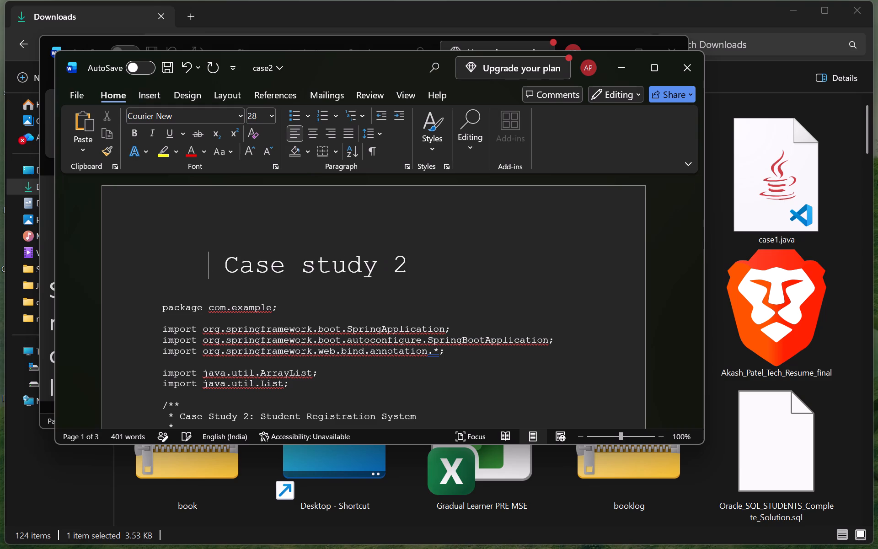
{"action": "key", "text": "space"}
{"action": "key", "text": "space"}
{"action": "key", "text": "space"}
{"action": "key", "text": "space"}
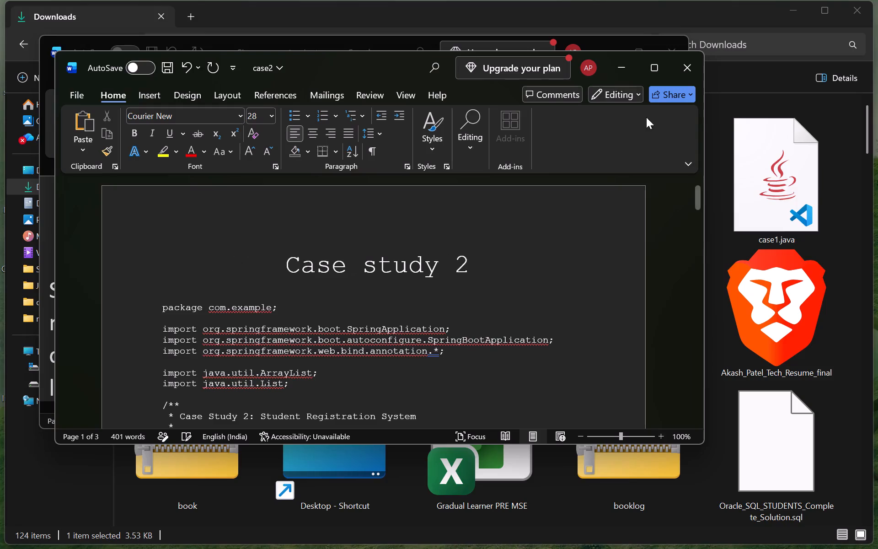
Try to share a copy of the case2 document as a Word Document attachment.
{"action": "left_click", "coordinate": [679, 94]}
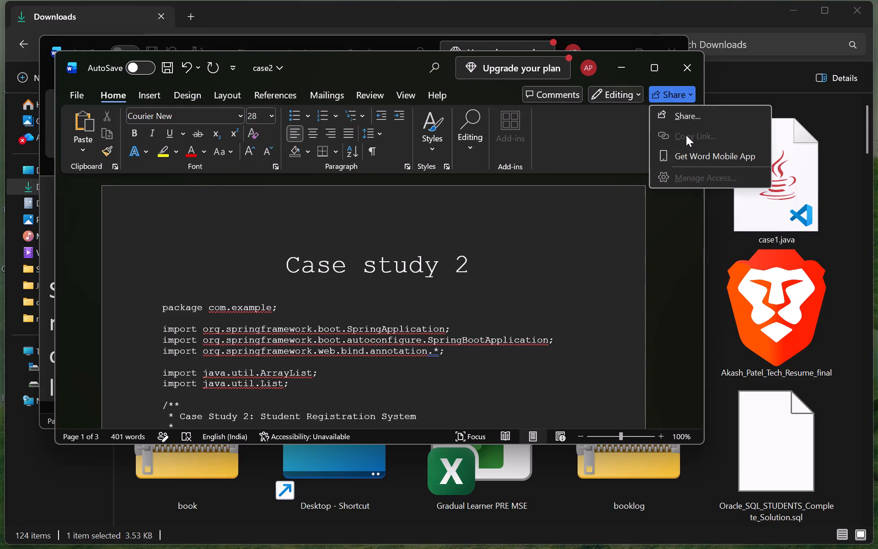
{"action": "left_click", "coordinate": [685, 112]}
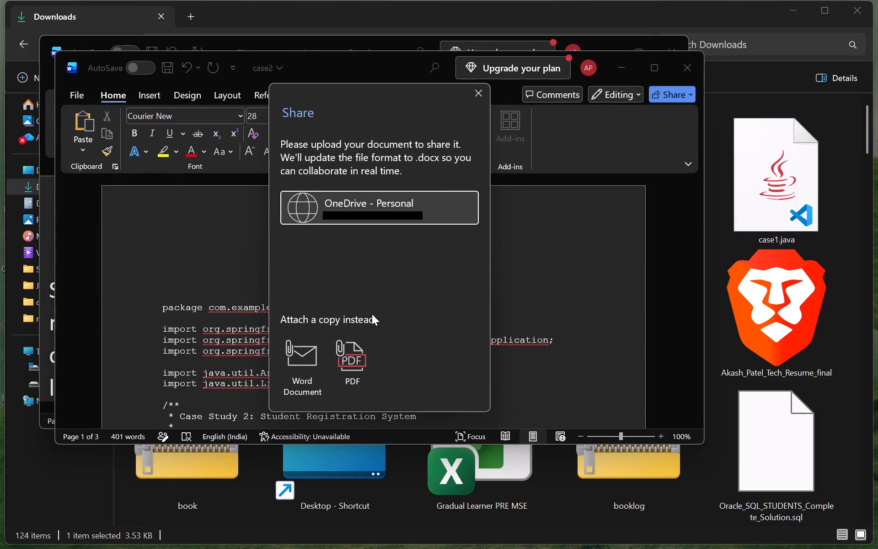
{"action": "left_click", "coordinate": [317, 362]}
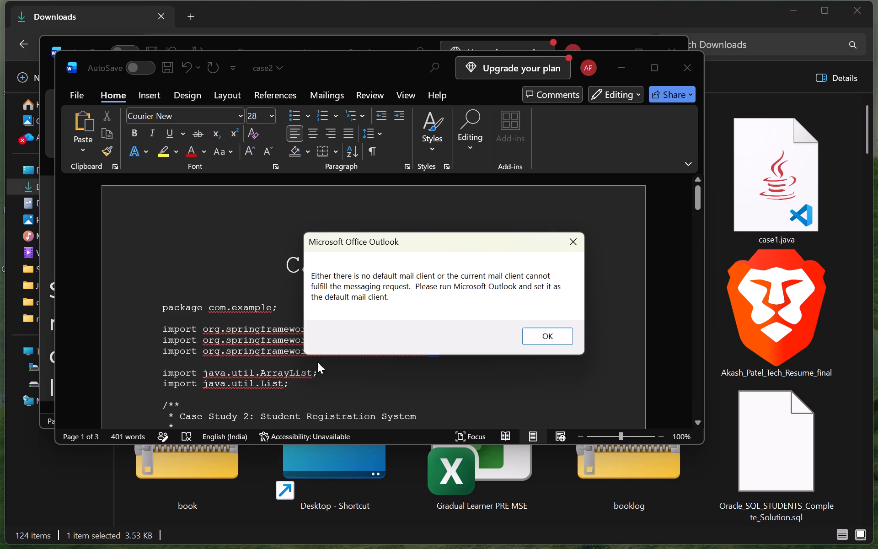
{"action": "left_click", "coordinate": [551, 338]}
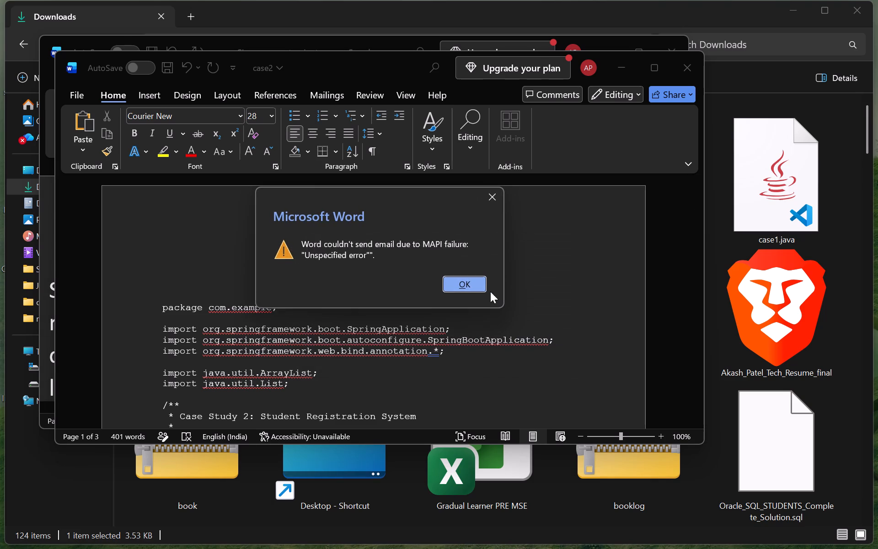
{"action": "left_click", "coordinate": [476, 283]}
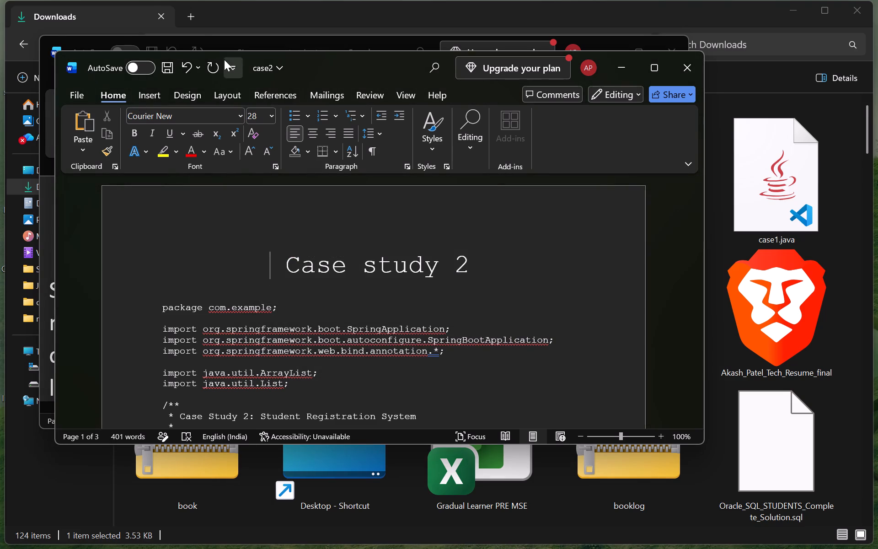
Save case2.java, keeping it in Plain Text format.
{"action": "left_click", "coordinate": [158, 59]}
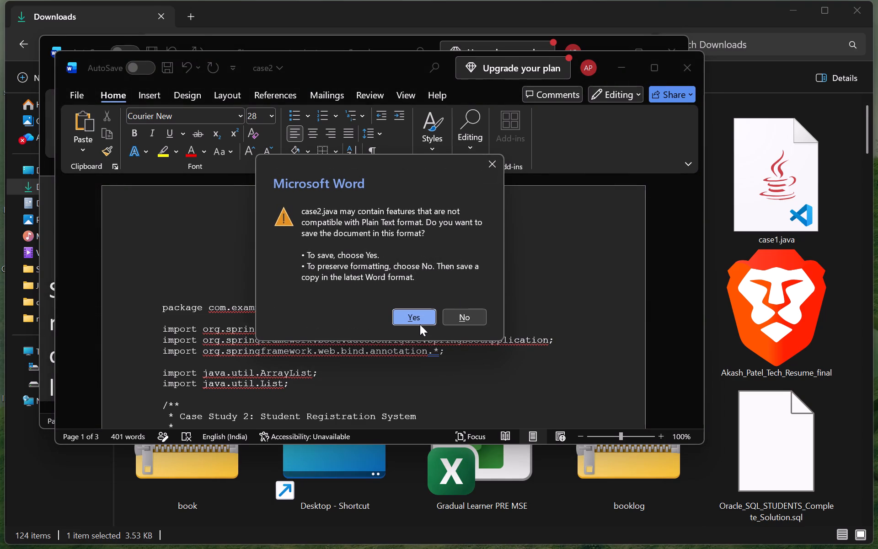
{"action": "left_click", "coordinate": [420, 314]}
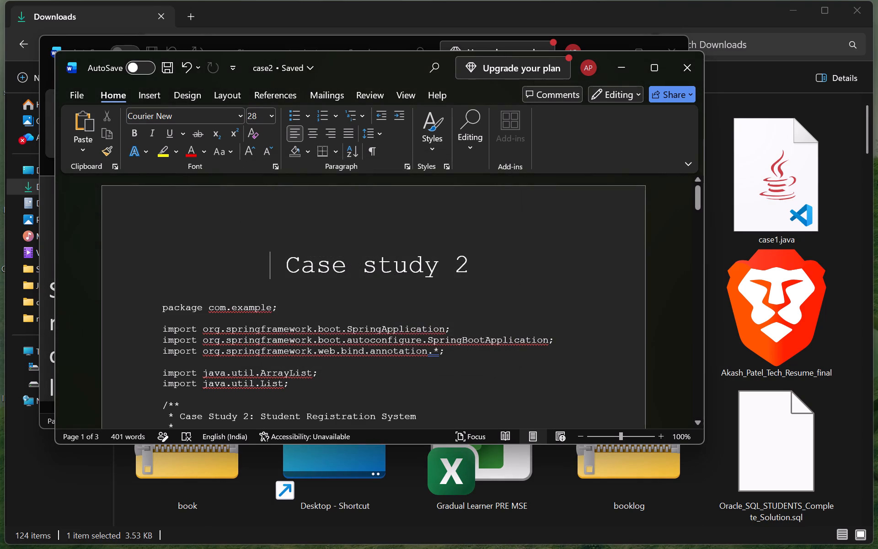
Maximize the case2 document window and save the file again in Plain Text format.
{"action": "left_click", "coordinate": [658, 61]}
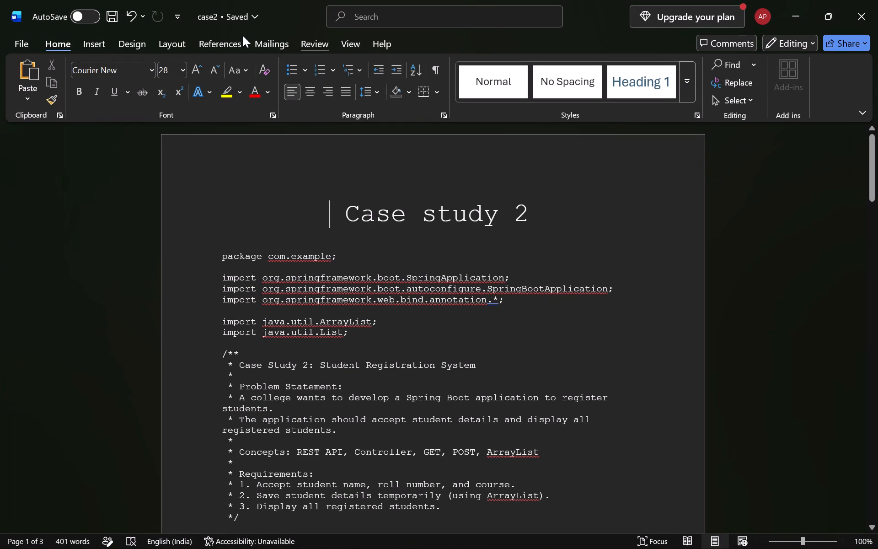
{"action": "left_click", "coordinate": [115, 22]}
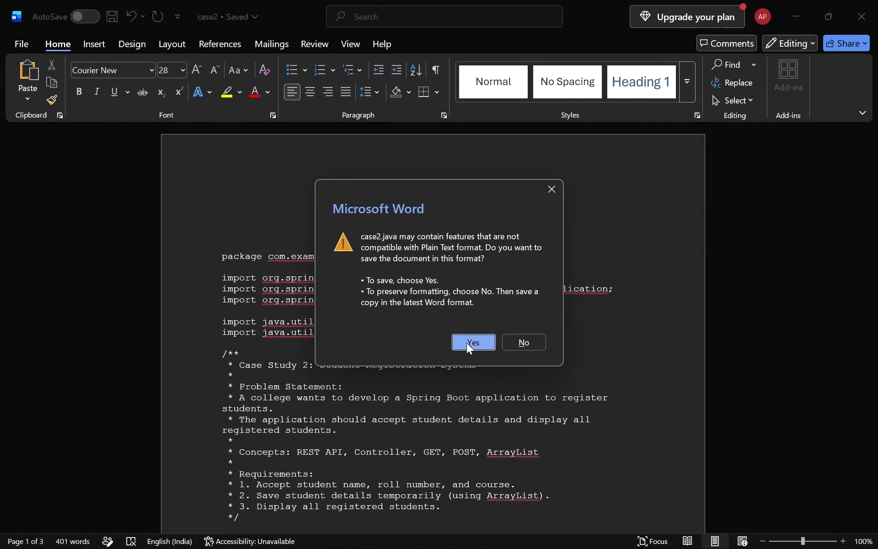
{"action": "left_click", "coordinate": [467, 346]}
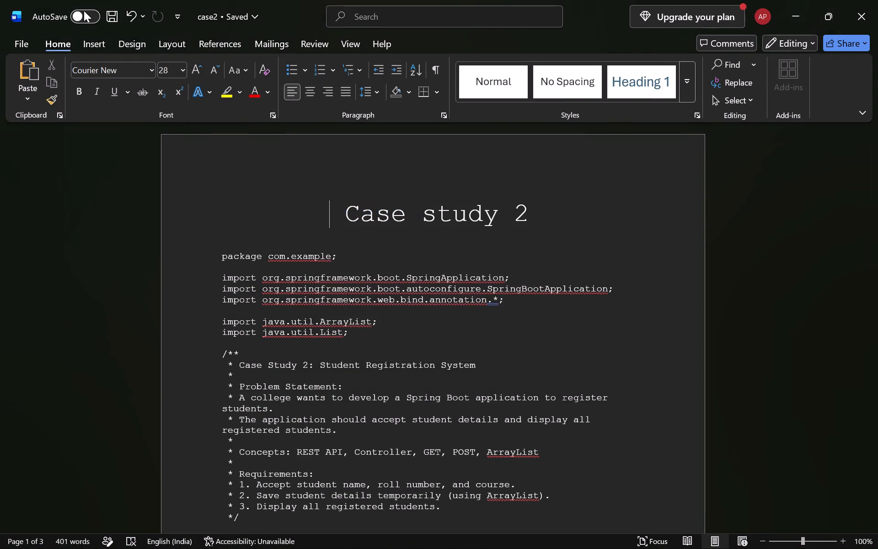
{"action": "left_click", "coordinate": [84, 11]}
{"action": "left_click", "coordinate": [115, 16]}
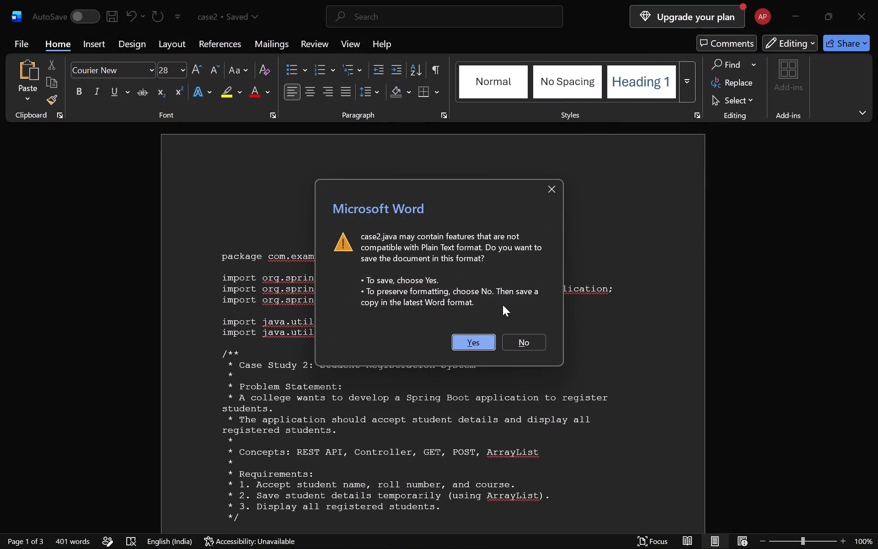
{"action": "left_click", "coordinate": [471, 338]}
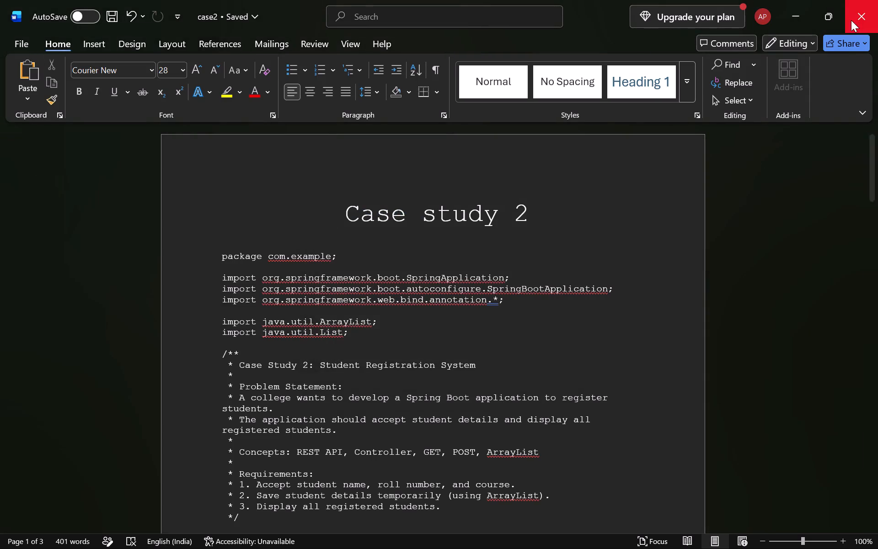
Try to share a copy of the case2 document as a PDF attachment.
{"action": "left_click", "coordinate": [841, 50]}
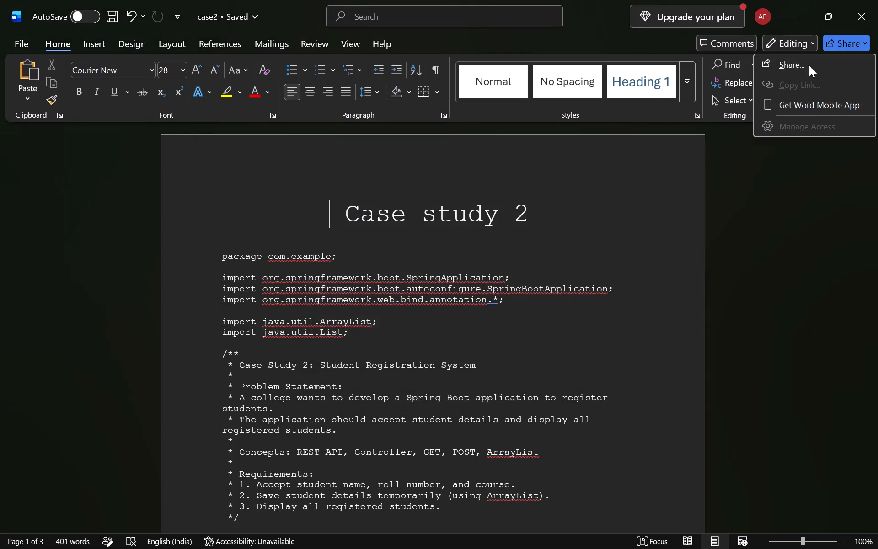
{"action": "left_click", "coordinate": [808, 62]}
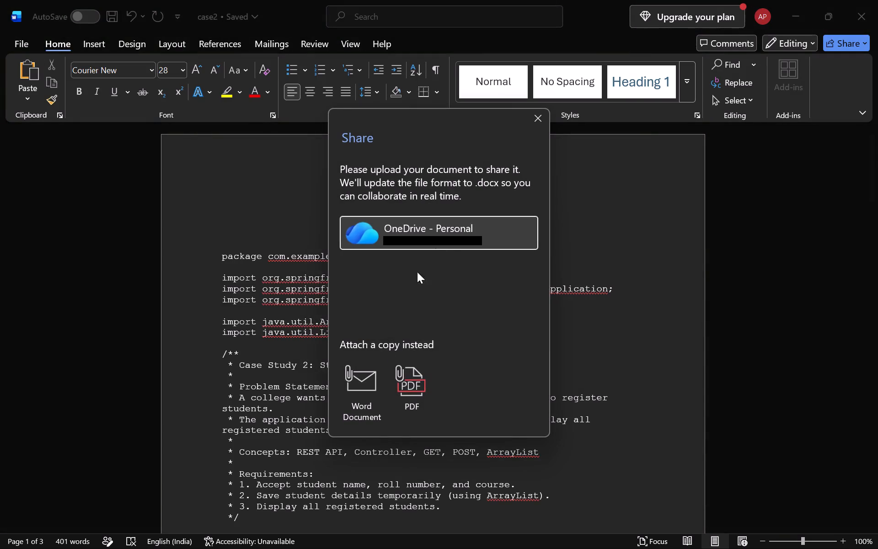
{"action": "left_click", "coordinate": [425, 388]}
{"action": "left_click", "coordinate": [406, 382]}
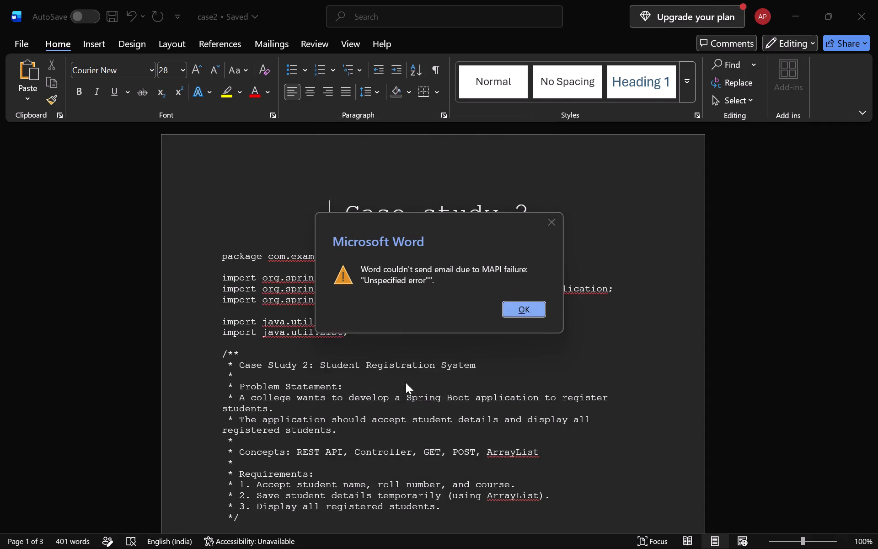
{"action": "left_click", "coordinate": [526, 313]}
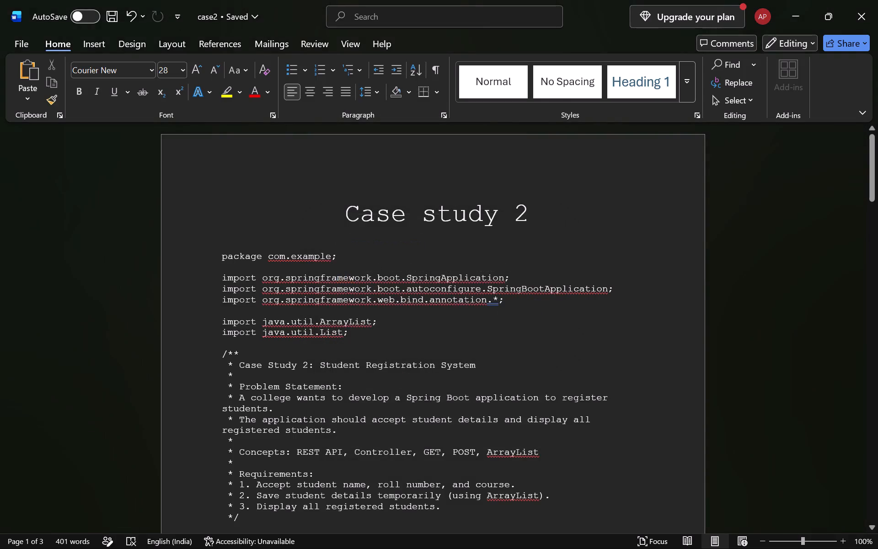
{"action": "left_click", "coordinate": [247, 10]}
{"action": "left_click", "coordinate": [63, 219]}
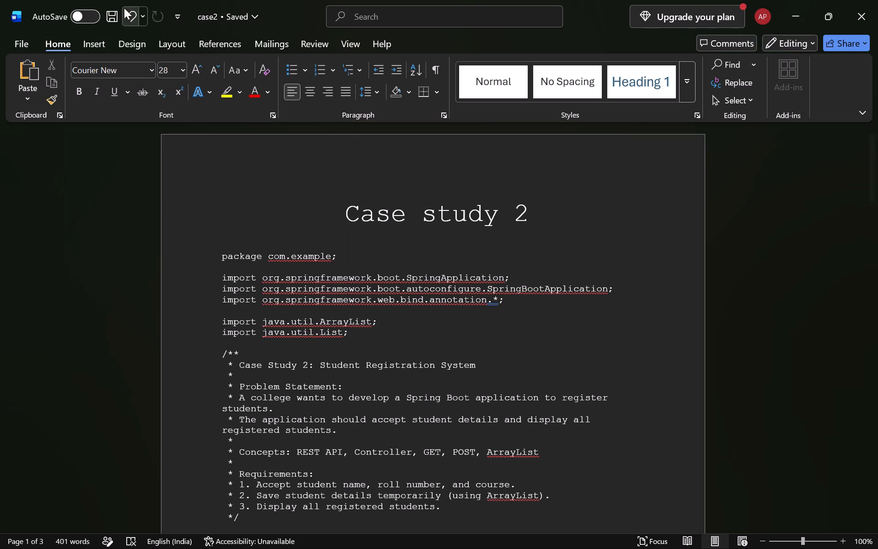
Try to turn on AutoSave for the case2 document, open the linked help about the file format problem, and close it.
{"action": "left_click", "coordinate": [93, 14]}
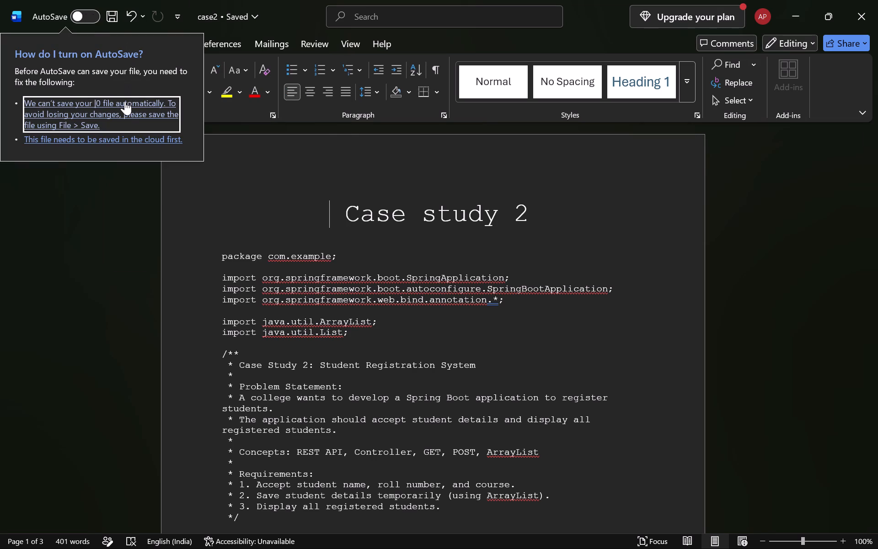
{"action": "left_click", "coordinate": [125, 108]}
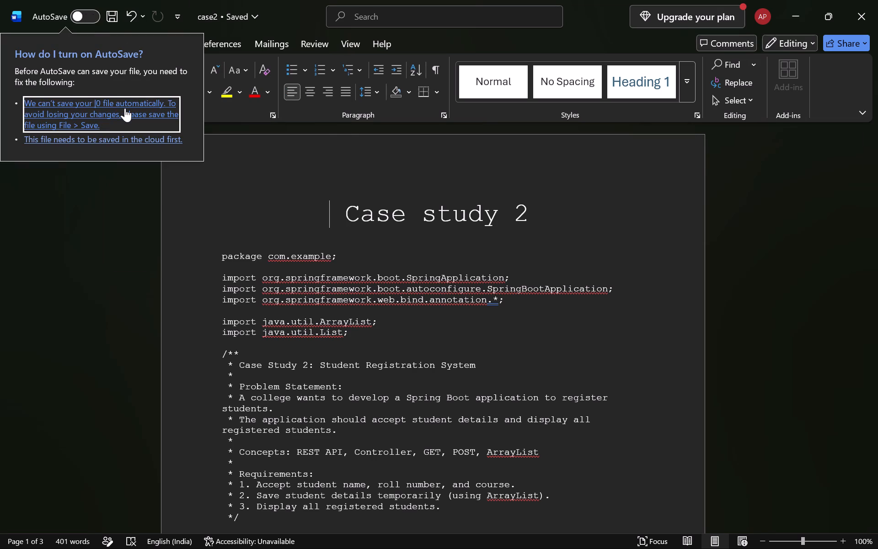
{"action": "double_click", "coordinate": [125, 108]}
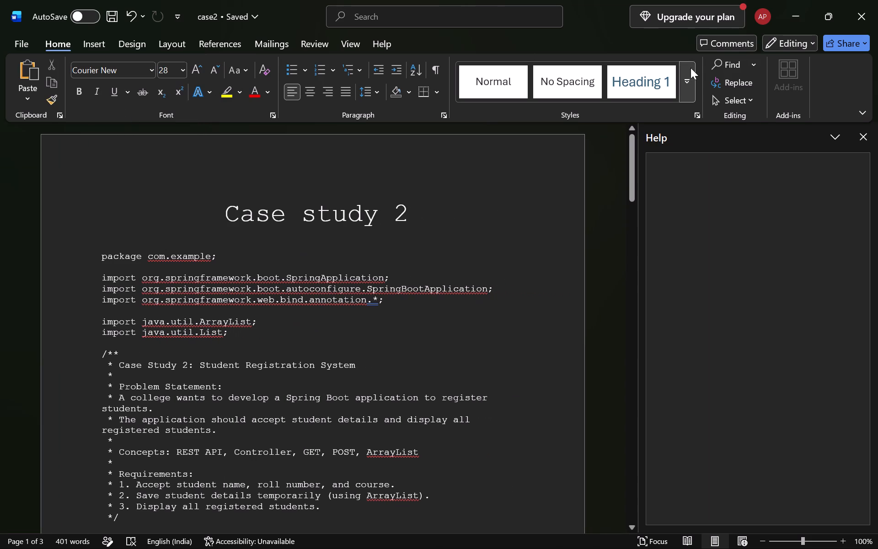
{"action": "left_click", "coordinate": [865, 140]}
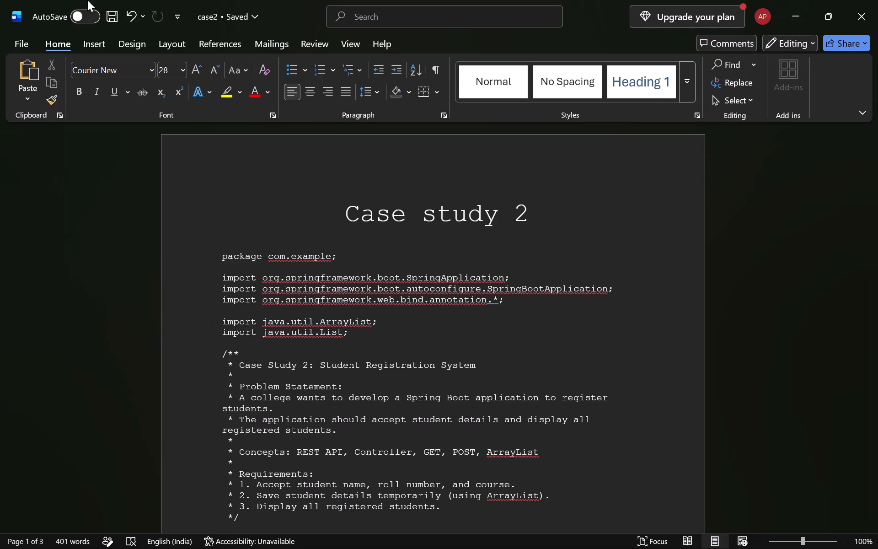
Open the Save As locations for the case2 document to save a copy of it.
{"action": "left_click", "coordinate": [23, 46]}
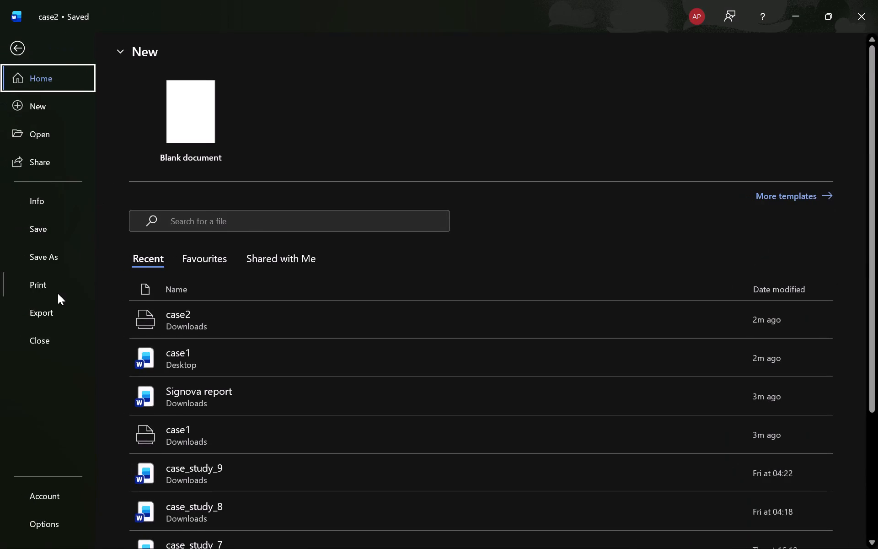
{"action": "left_click", "coordinate": [75, 245]}
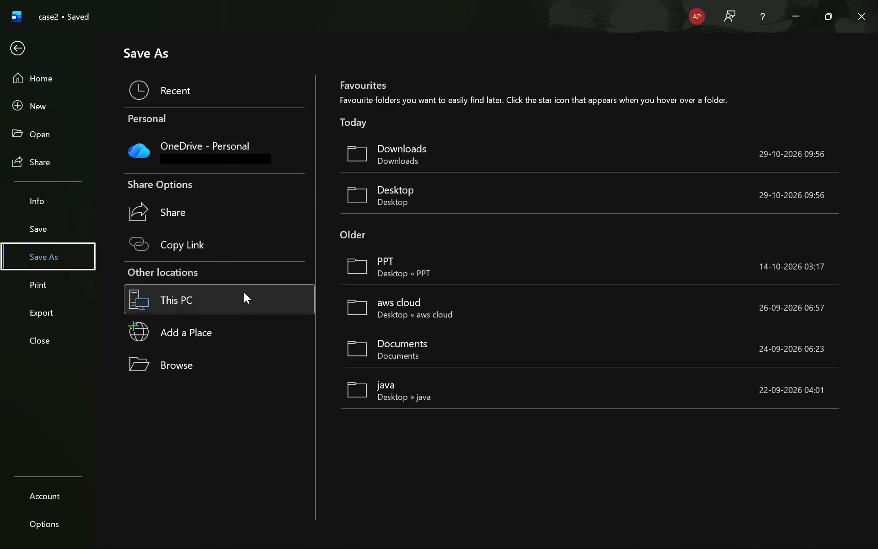
{"action": "left_click", "coordinate": [70, 258]}
Save a copy of the case2 document to the Desktop folder in PDF format, keeping the name case2.
{"action": "double_click", "coordinate": [224, 378]}
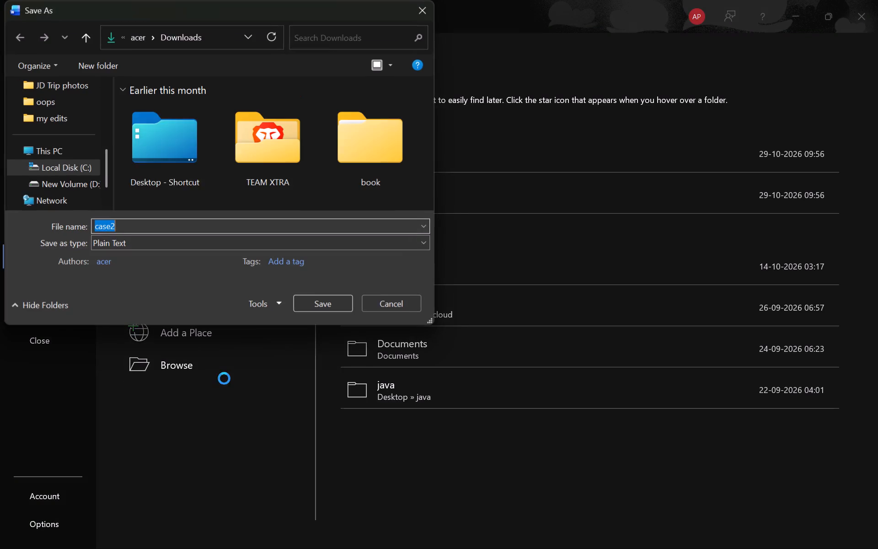
{"action": "scroll", "coordinate": [87, 102], "scroll_direction": "up", "scroll_amount": 5}
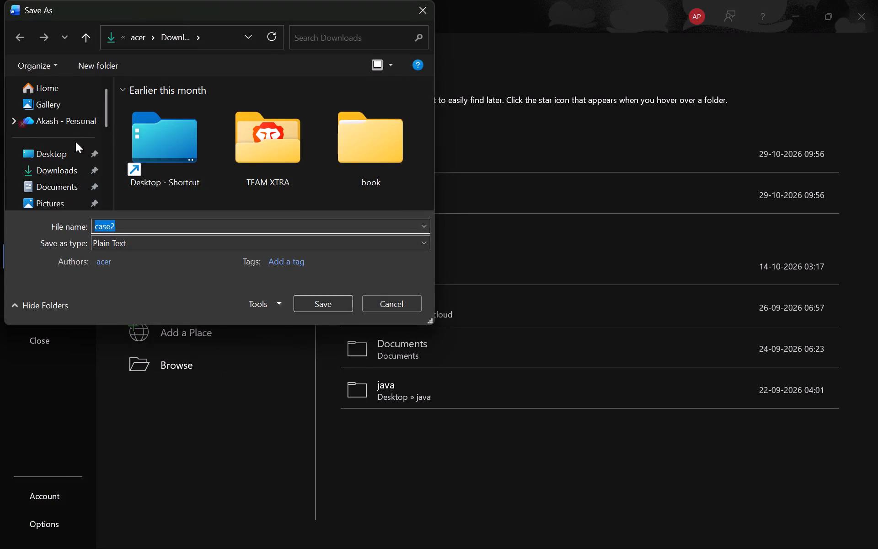
{"action": "double_click", "coordinate": [79, 152]}
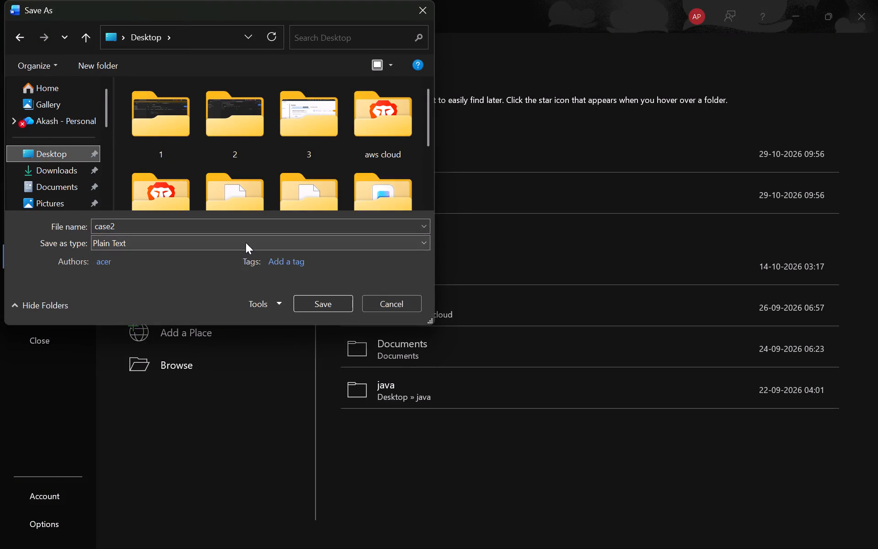
{"action": "left_click", "coordinate": [246, 242]}
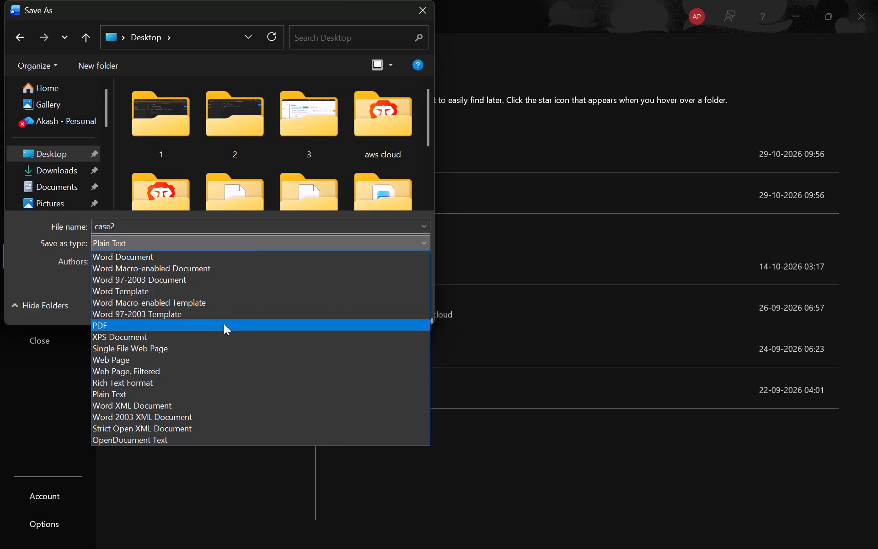
{"action": "left_click", "coordinate": [224, 323]}
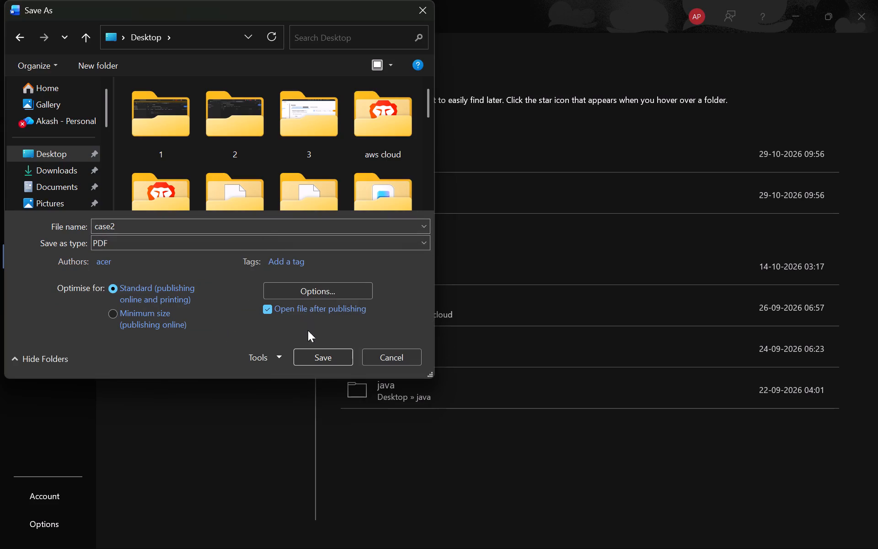
{"action": "left_click", "coordinate": [319, 353]}
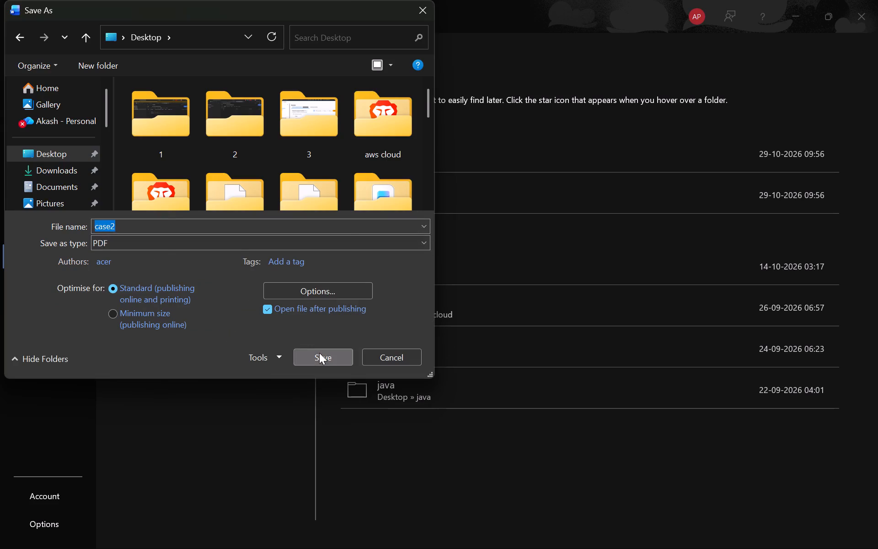
Look through all the pages of the exported case2.pdf in the Brave browser to check the case study code.
{"action": "scroll", "coordinate": [538, 402], "scroll_direction": "down", "scroll_amount": 1}
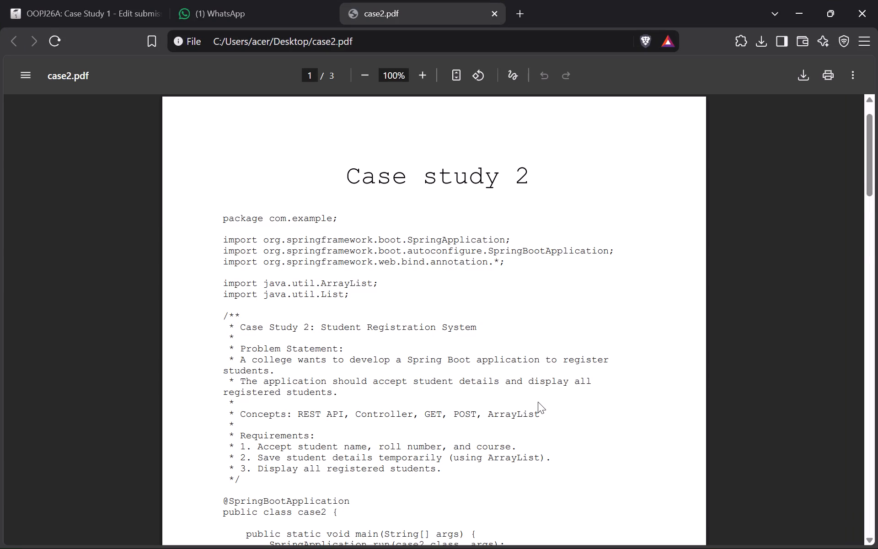
{"action": "scroll", "coordinate": [538, 402], "scroll_direction": "down", "scroll_amount": 9}
{"action": "scroll", "coordinate": [538, 402], "scroll_direction": "up", "scroll_amount": 3}
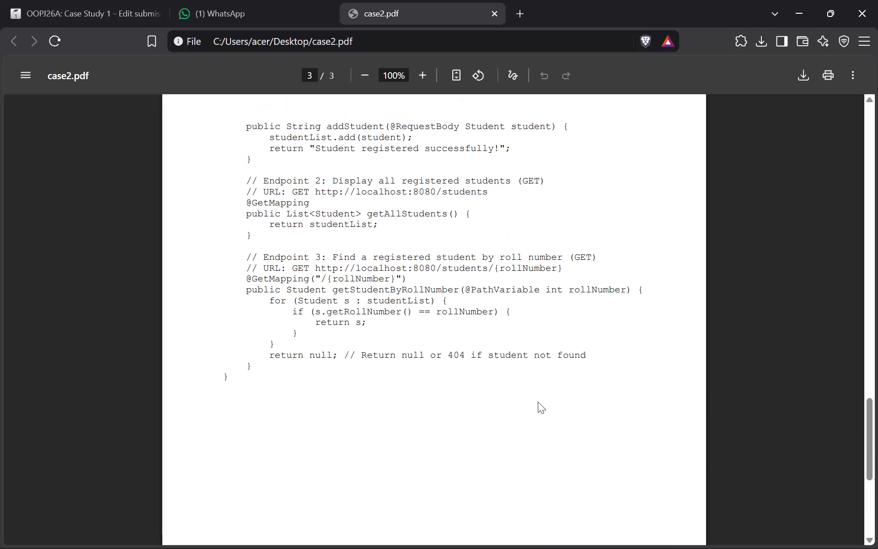
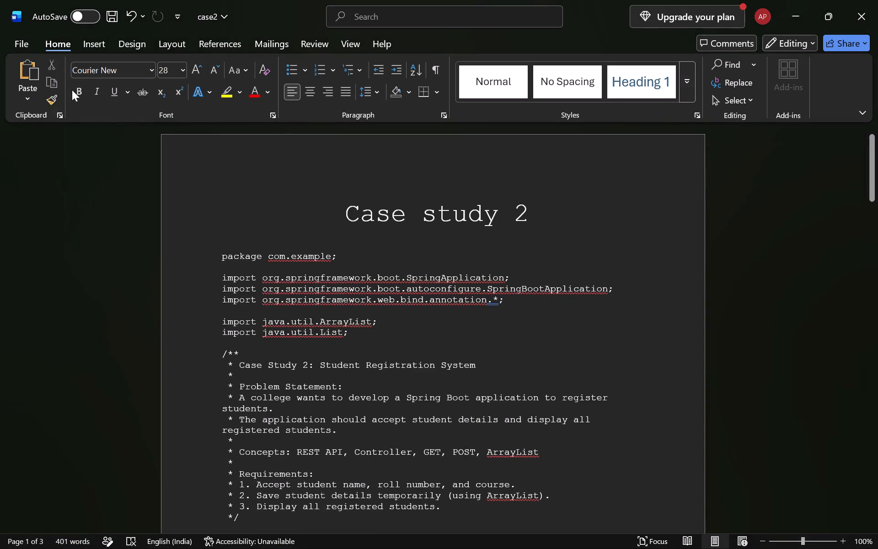
Save a copy of the case2 document to the Desktop as a Word Document, keeping the file name case2.
{"action": "left_click", "coordinate": [34, 51]}
{"action": "left_click", "coordinate": [66, 259]}
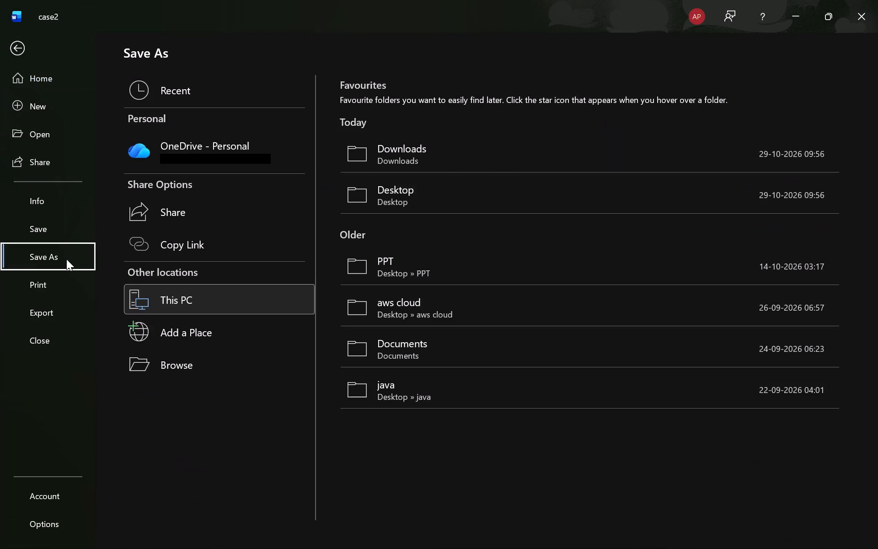
{"action": "left_click", "coordinate": [209, 295]}
{"action": "double_click", "coordinate": [177, 299]}
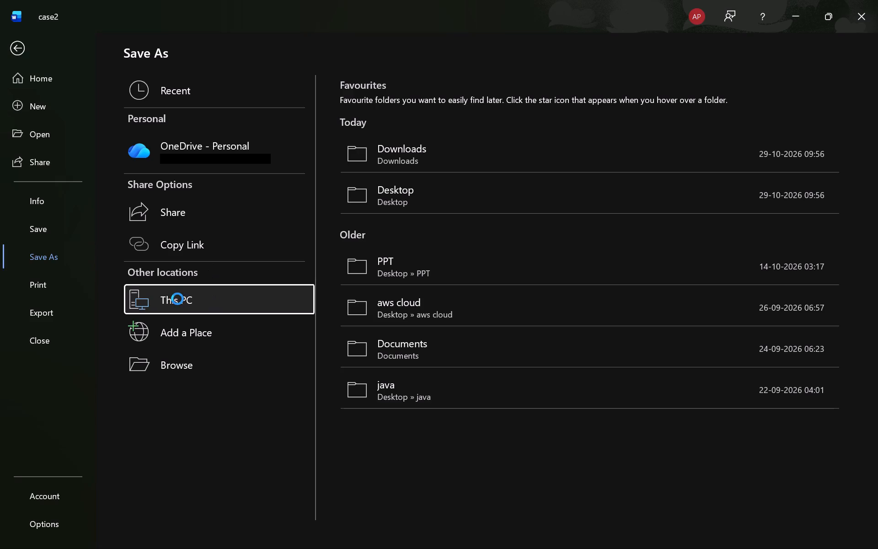
{"action": "double_click", "coordinate": [80, 156]}
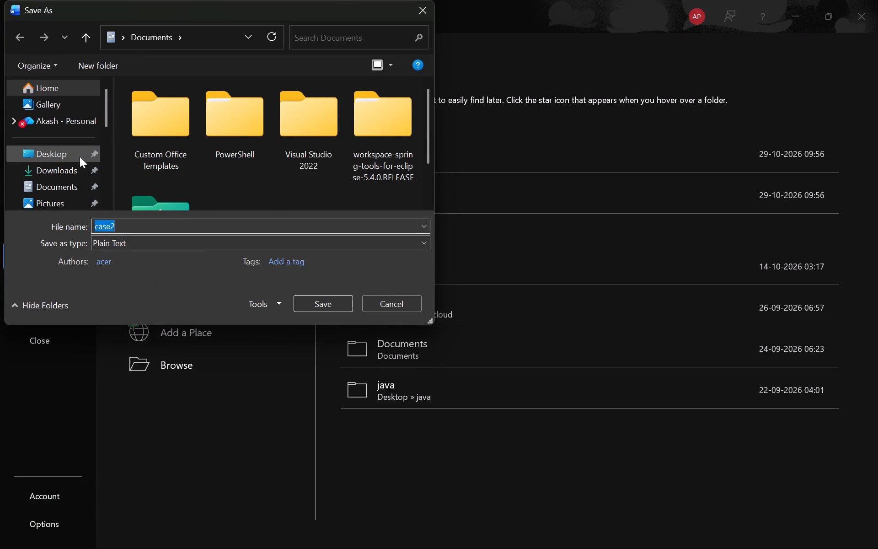
{"action": "left_click", "coordinate": [191, 249]}
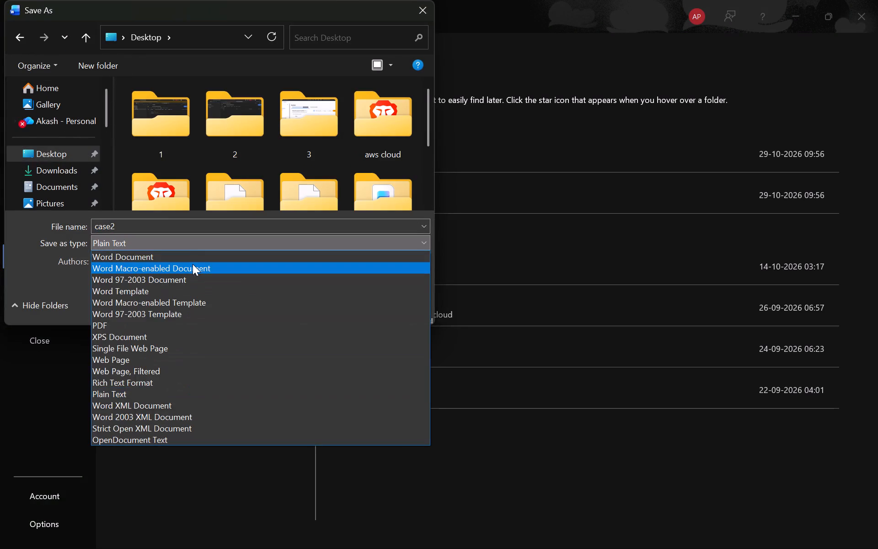
{"action": "left_click", "coordinate": [193, 259]}
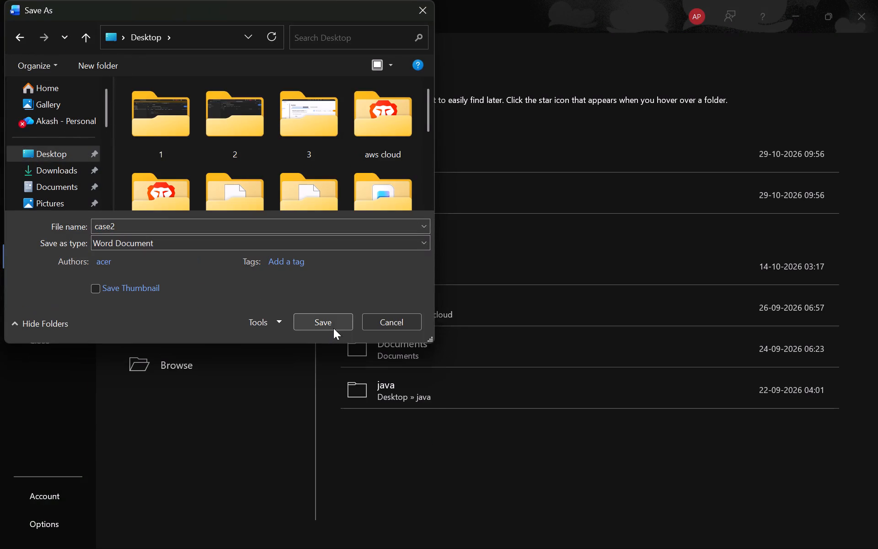
{"action": "left_click", "coordinate": [333, 328]}
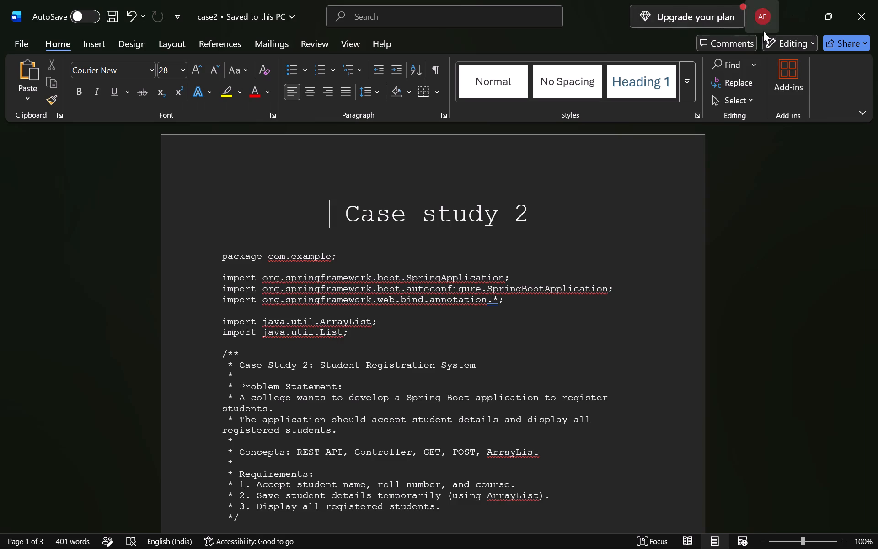
Switch to the Case Study 1 submission page in the browser and open the file picker for its submission files.
{"action": "left_click", "coordinate": [797, 20]}
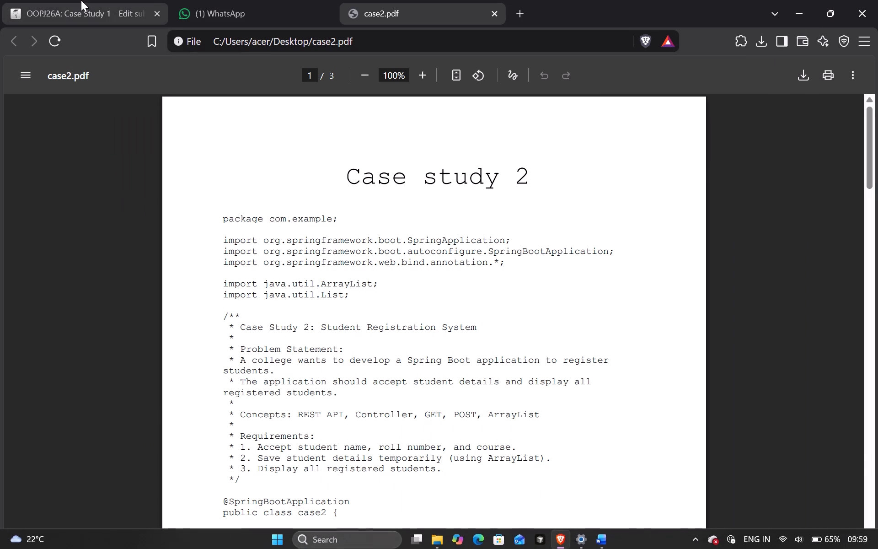
{"action": "left_click", "coordinate": [81, 0]}
{"action": "left_click", "coordinate": [533, 278]}
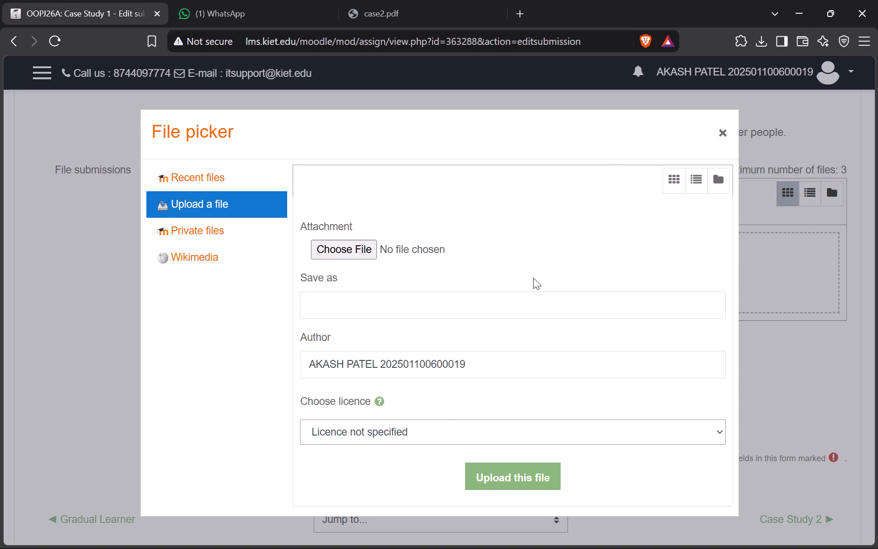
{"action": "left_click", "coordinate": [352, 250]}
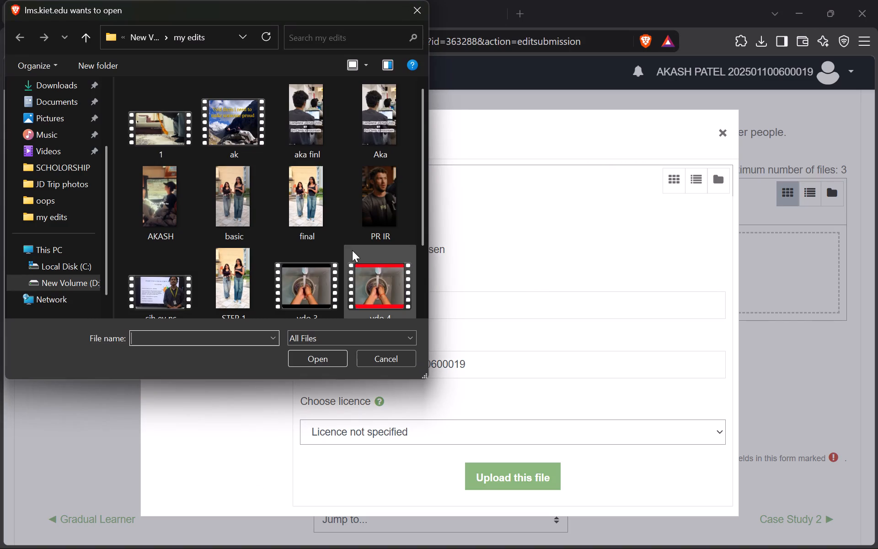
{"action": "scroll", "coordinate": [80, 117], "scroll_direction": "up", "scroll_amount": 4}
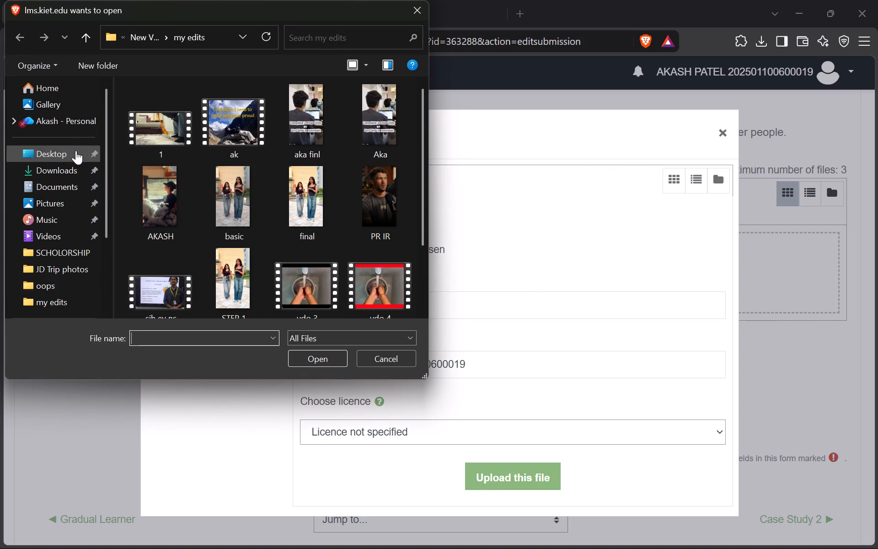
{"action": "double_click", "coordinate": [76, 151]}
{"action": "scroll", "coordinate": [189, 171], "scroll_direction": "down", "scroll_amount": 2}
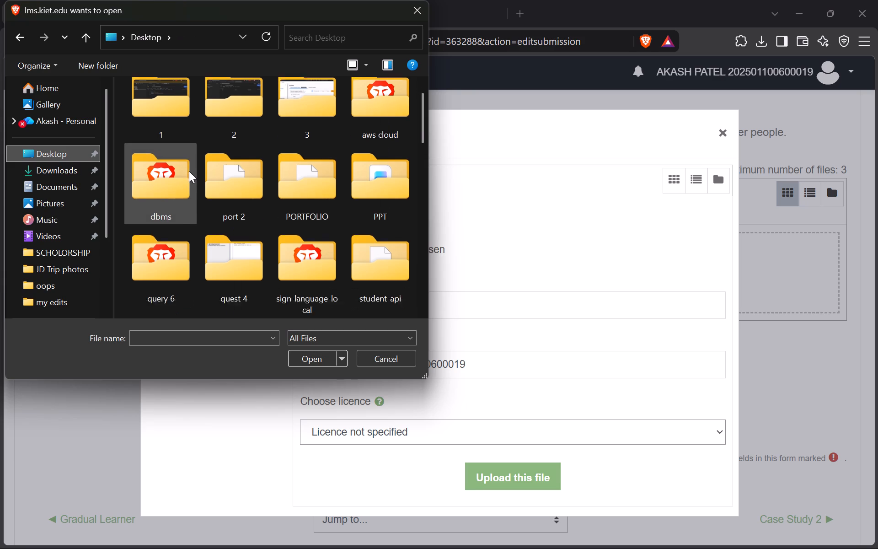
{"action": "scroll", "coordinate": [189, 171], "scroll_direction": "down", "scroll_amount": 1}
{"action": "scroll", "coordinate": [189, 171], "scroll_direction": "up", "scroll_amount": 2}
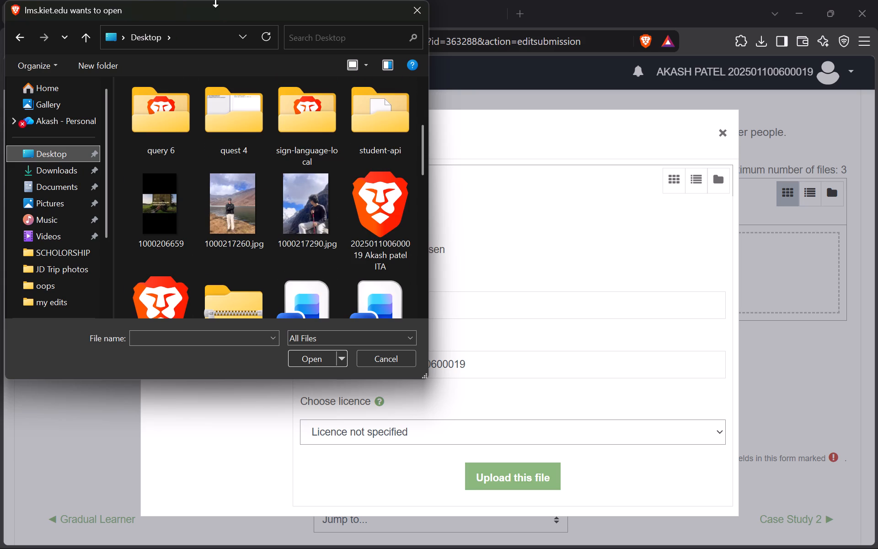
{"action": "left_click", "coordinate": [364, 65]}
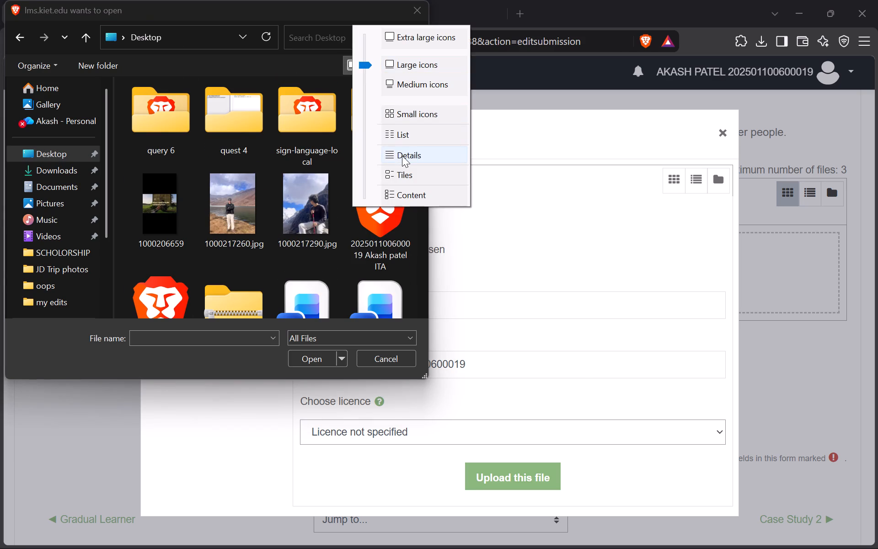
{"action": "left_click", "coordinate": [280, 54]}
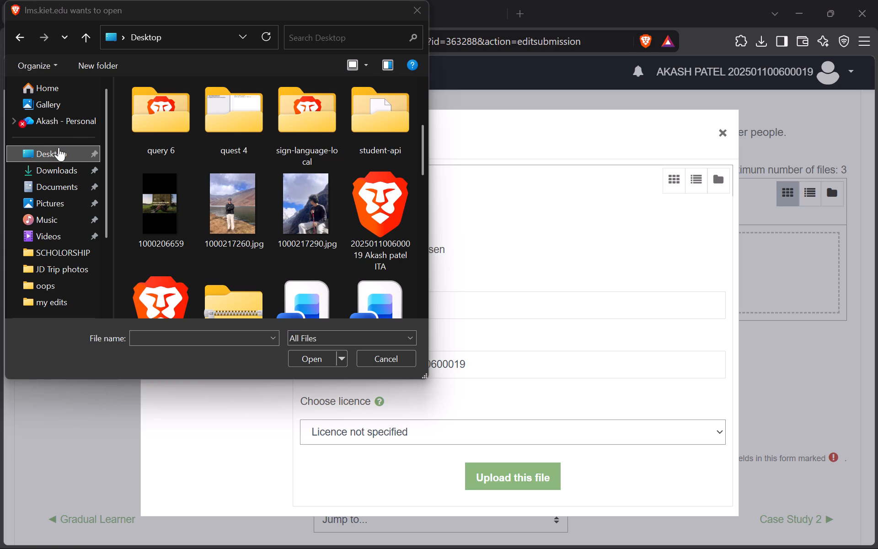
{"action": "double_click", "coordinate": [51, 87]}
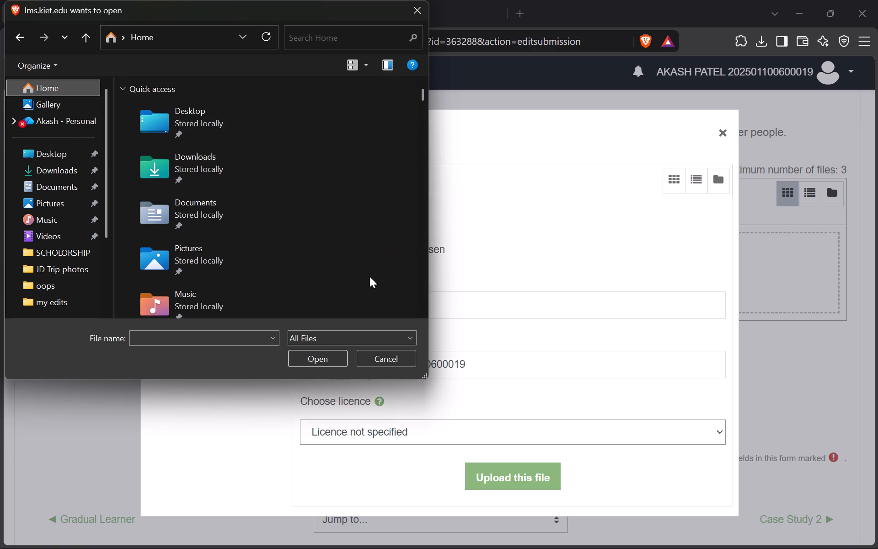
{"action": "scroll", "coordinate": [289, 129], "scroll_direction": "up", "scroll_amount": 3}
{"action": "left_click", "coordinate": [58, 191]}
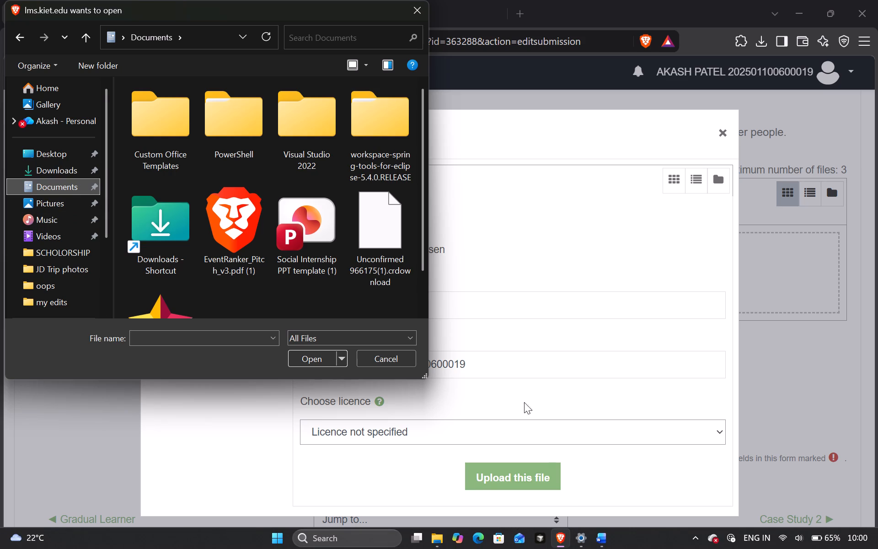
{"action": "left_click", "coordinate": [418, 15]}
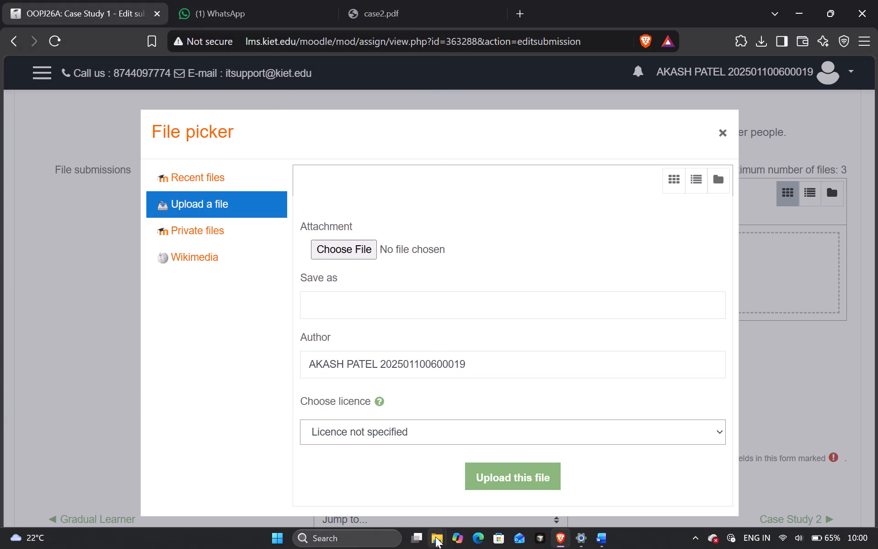
Sort the Desktop folder by date created in File Explorer, and close the window.
{"action": "left_click", "coordinate": [400, 491]}
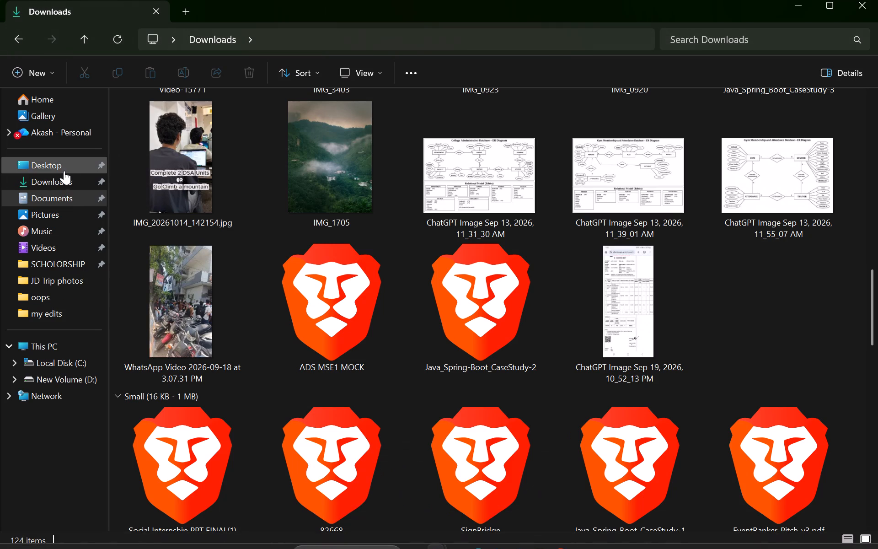
{"action": "double_click", "coordinate": [64, 171]}
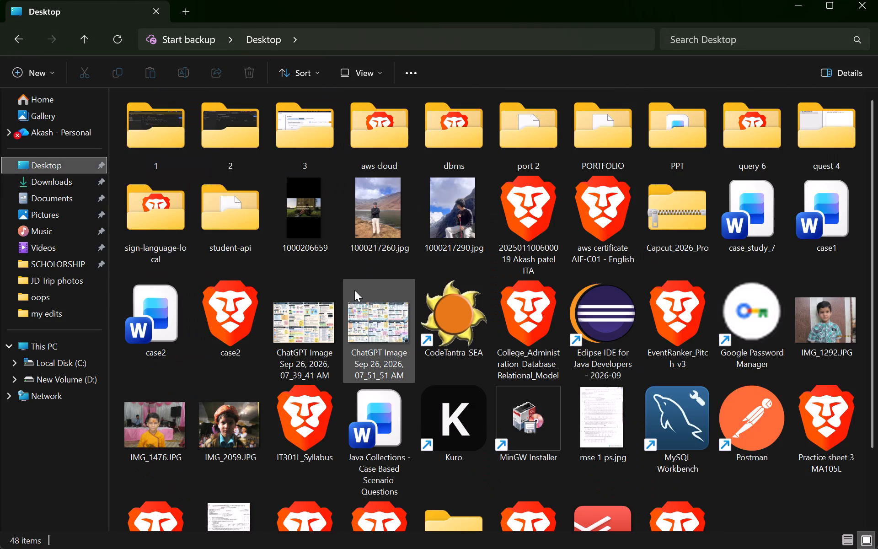
{"action": "left_click", "coordinate": [309, 74]}
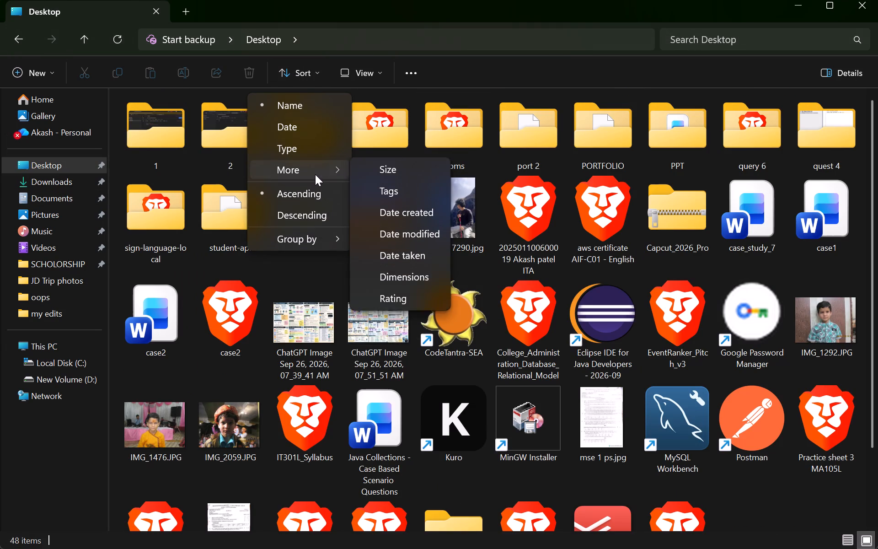
{"action": "left_click", "coordinate": [408, 210]}
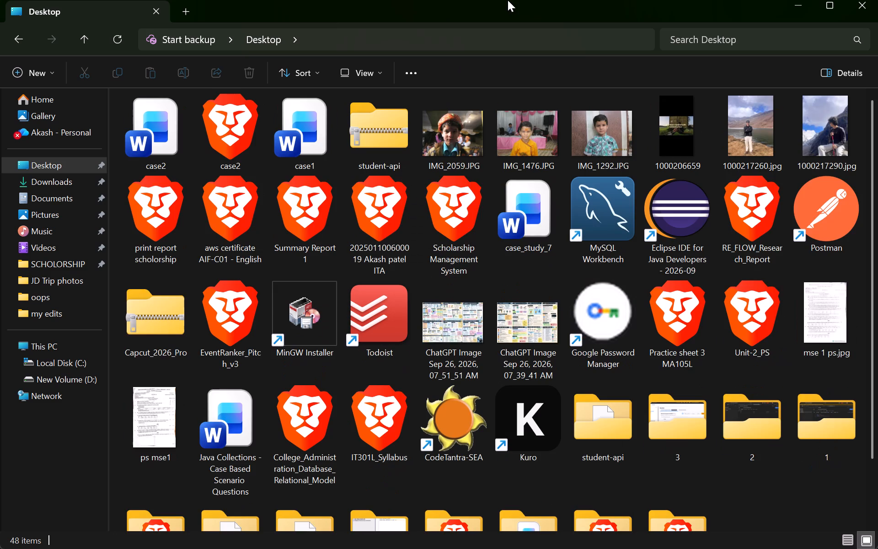
{"action": "left_click", "coordinate": [508, 0]}
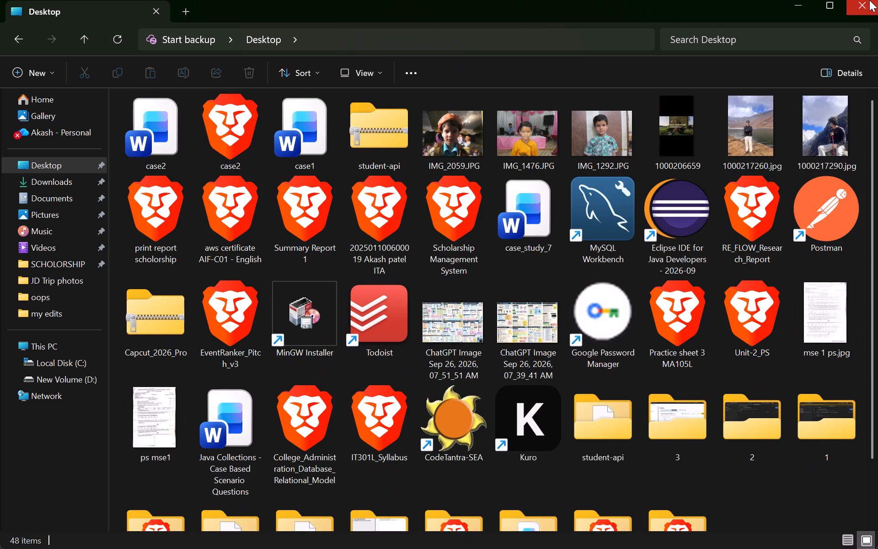
{"action": "left_click", "coordinate": [869, 0]}
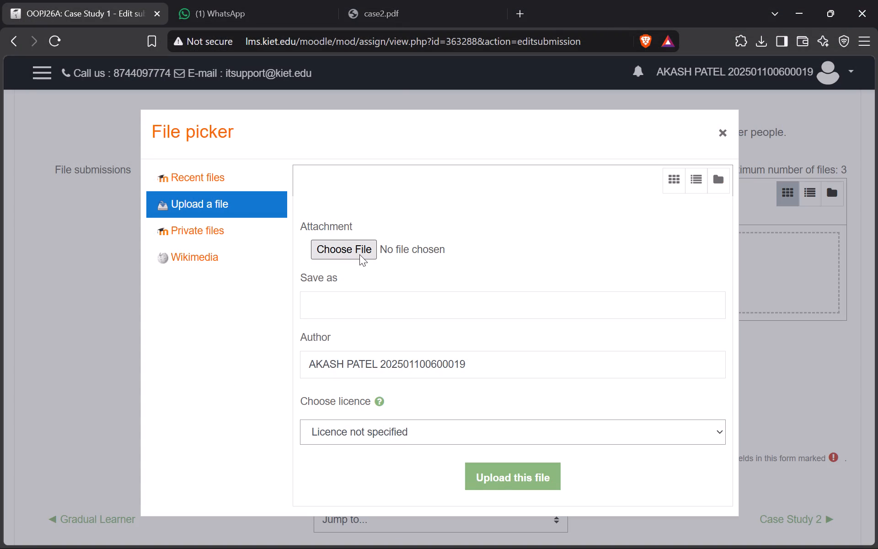
Choose the case1 Word document from the Desktop and upload it to the Case Study 1 submission.
{"action": "left_click", "coordinate": [359, 254]}
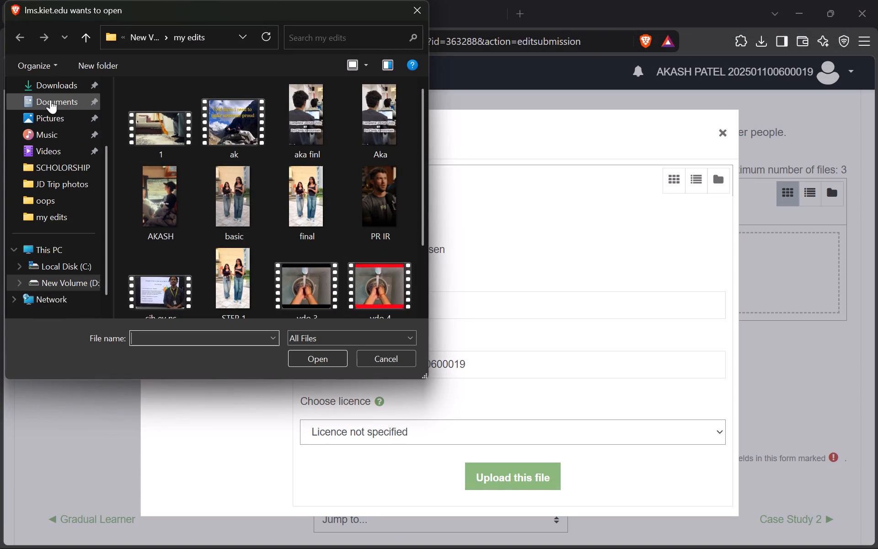
{"action": "scroll", "coordinate": [50, 100], "scroll_direction": "up", "scroll_amount": 2}
{"action": "double_click", "coordinate": [73, 158]}
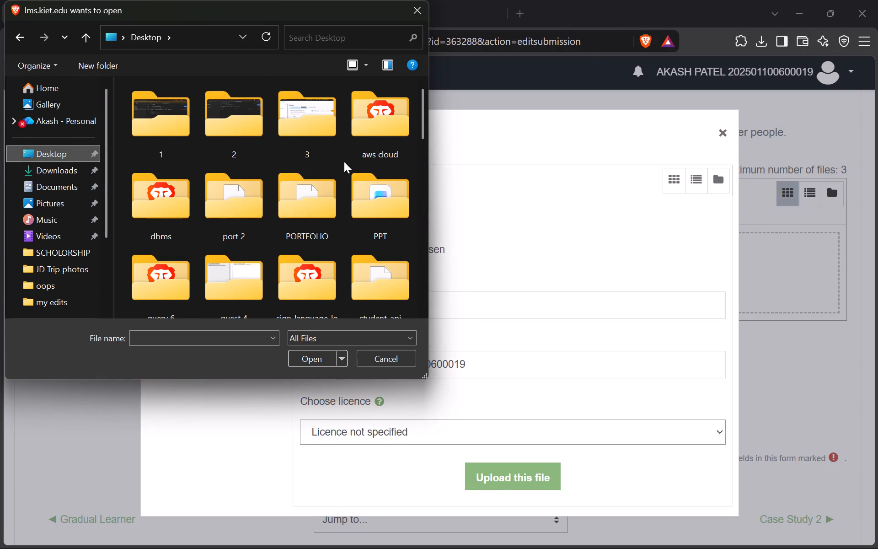
{"action": "scroll", "coordinate": [290, 213], "scroll_direction": "down", "scroll_amount": 3}
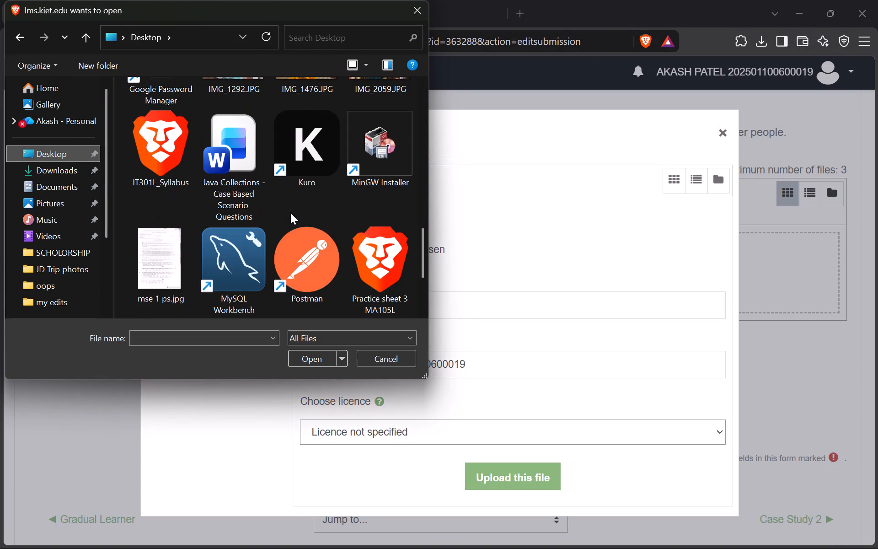
{"action": "scroll", "coordinate": [290, 213], "scroll_direction": "up", "scroll_amount": 1}
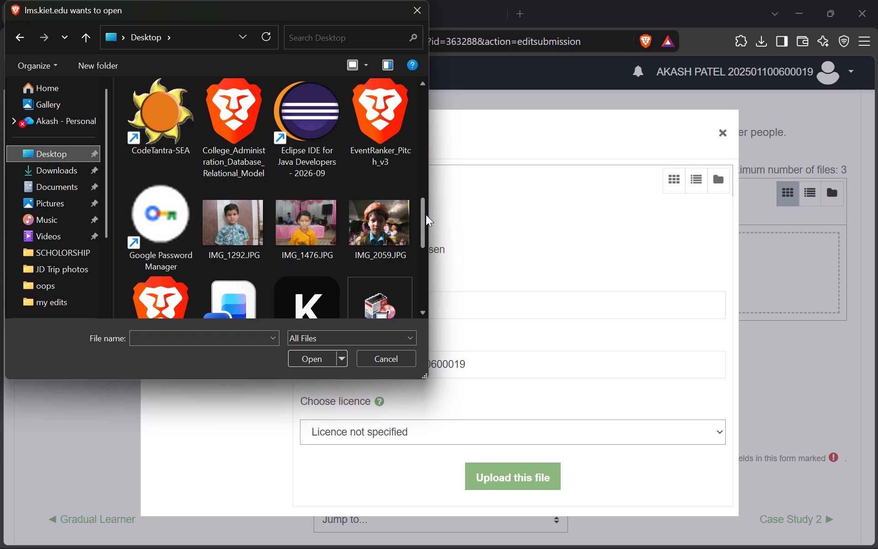
{"action": "left_click_drag", "start_coordinate": [426, 215], "coordinate": [423, 186]}
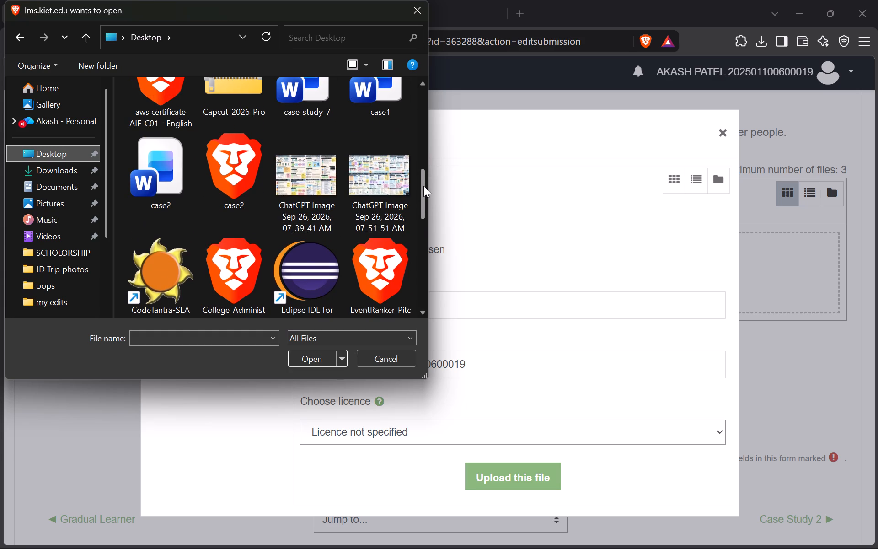
{"action": "left_click", "coordinate": [378, 105]}
{"action": "left_click", "coordinate": [324, 359]}
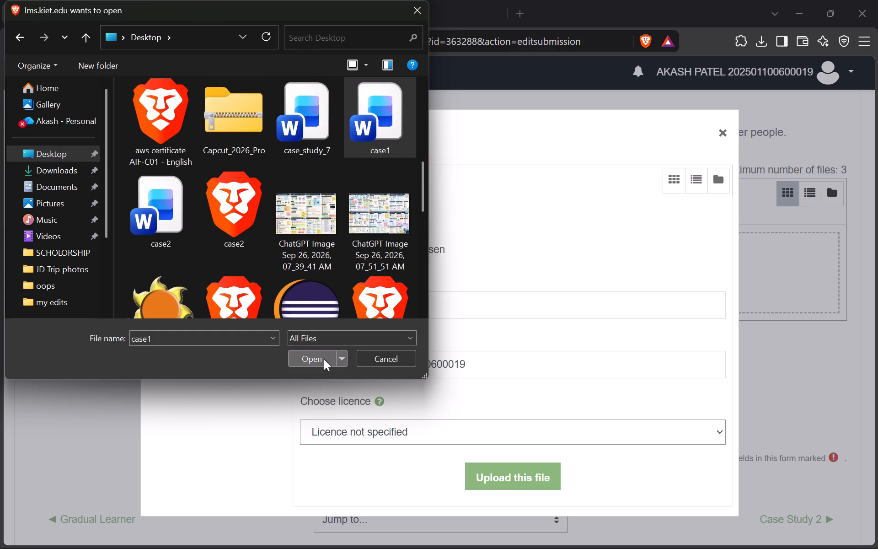
{"action": "left_click", "coordinate": [540, 471]}
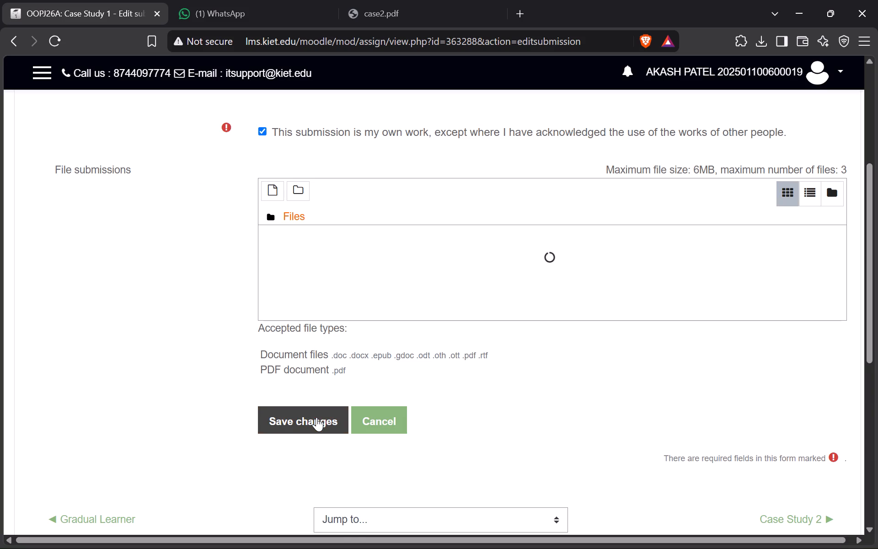
Save the Case Study 1 submission with the uploaded case1.docx file.
{"action": "left_click", "coordinate": [316, 417]}
{"action": "scroll", "coordinate": [328, 251], "scroll_direction": "up", "scroll_amount": 1}
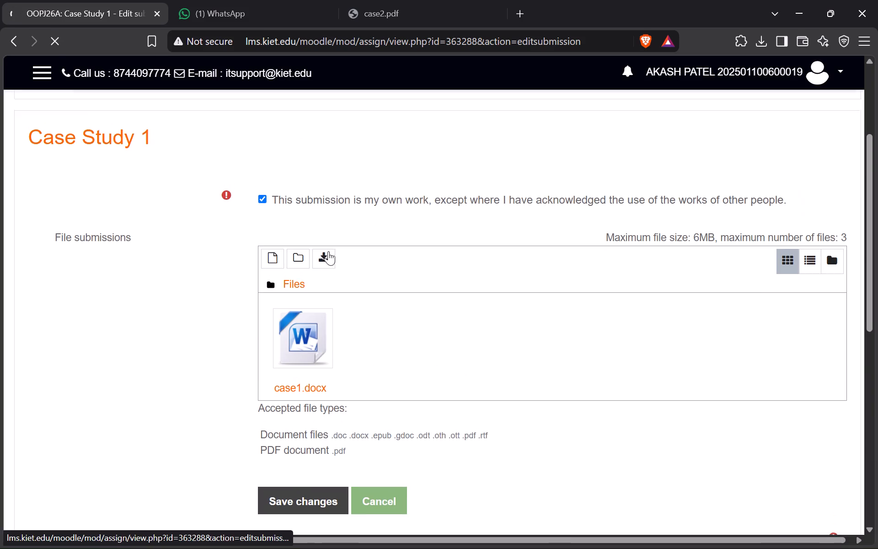
{"action": "scroll", "coordinate": [328, 251], "scroll_direction": "down", "scroll_amount": 1}
{"action": "left_click", "coordinate": [309, 413]}
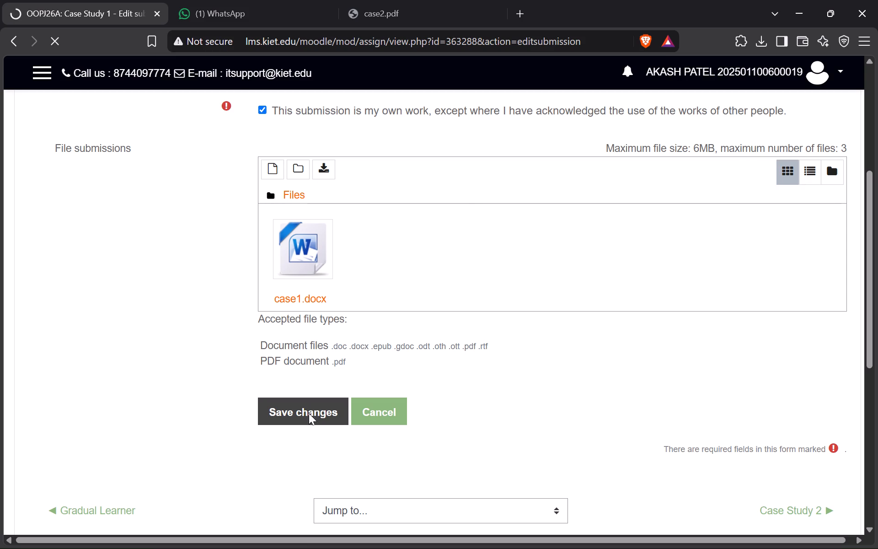
{"action": "scroll", "coordinate": [309, 413], "scroll_direction": "down", "scroll_amount": 3}
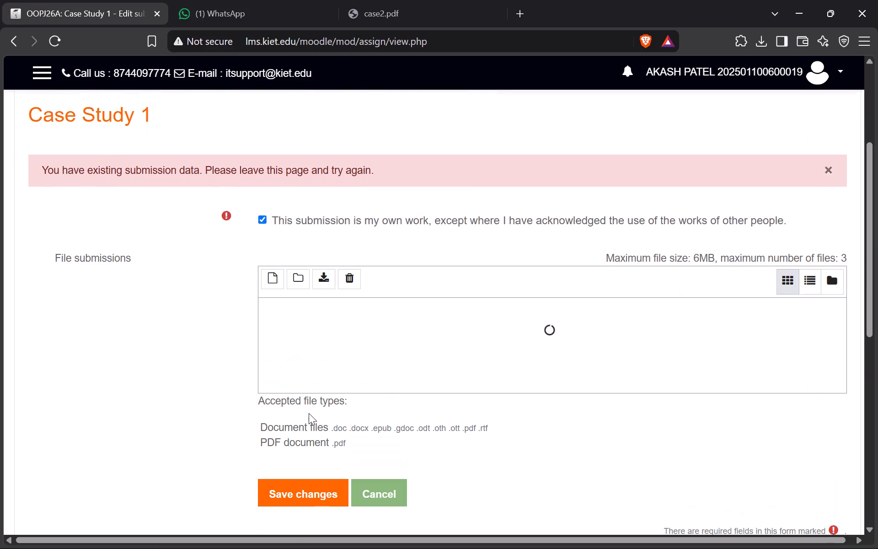
{"action": "scroll", "coordinate": [309, 413], "scroll_direction": "up", "scroll_amount": 3}
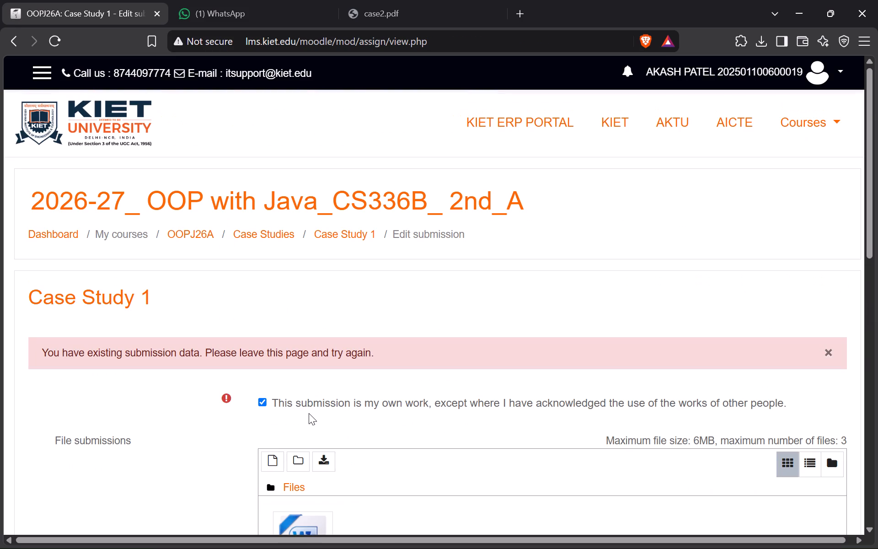
Open the Case Study 2 assignment from the course's Case Studies section and start adding a submission.
{"action": "left_click", "coordinate": [360, 236]}
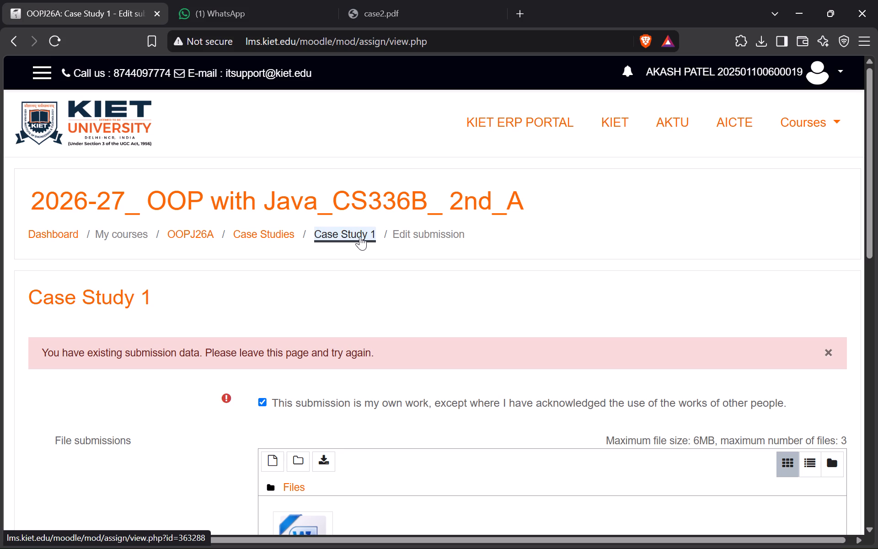
{"action": "left_click", "coordinate": [268, 234]}
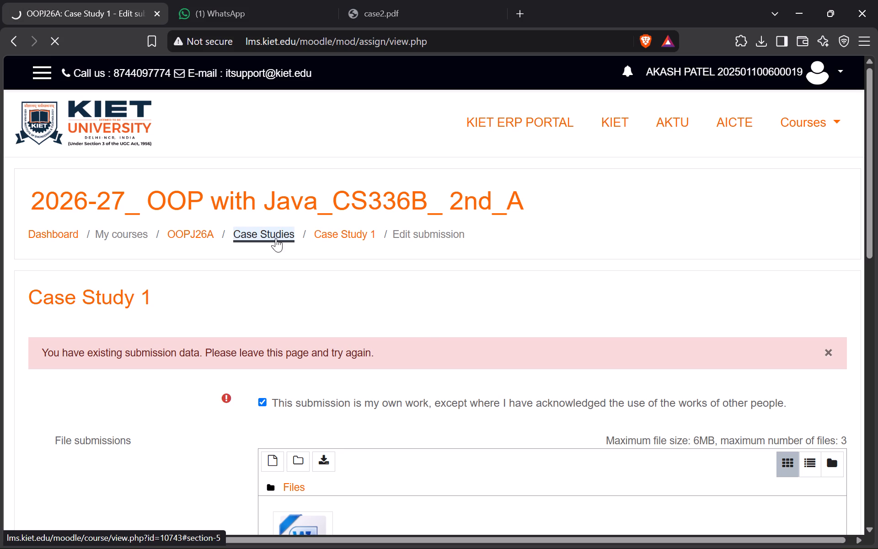
{"action": "scroll", "coordinate": [427, 337], "scroll_direction": "down", "scroll_amount": 1}
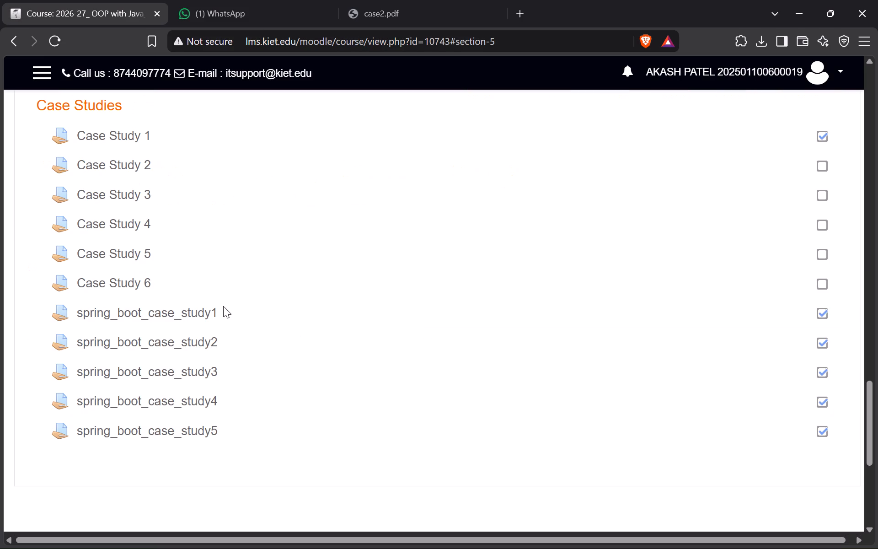
{"action": "left_click", "coordinate": [128, 168]}
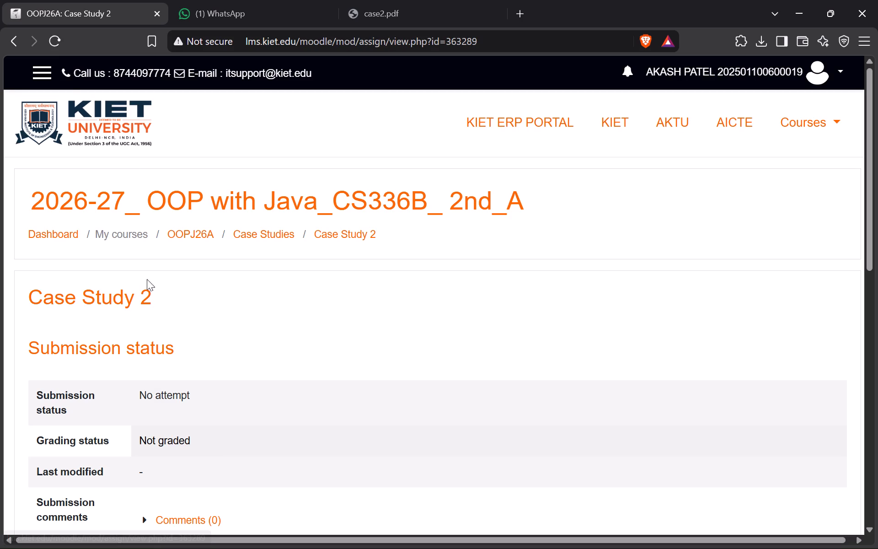
{"action": "scroll", "coordinate": [149, 321], "scroll_direction": "down", "scroll_amount": 3}
{"action": "left_click", "coordinate": [443, 344]}
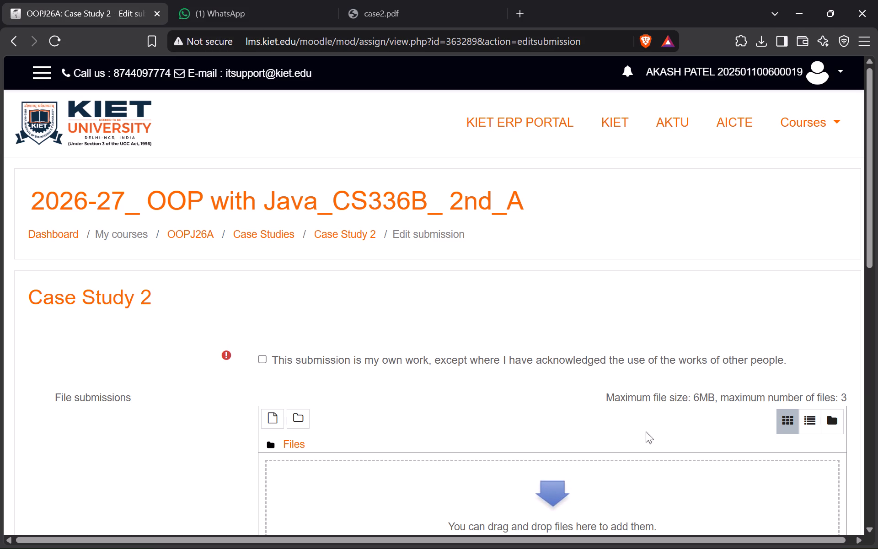
Accept the own-work statement for the Case Study 2 submission.
{"action": "left_click", "coordinate": [266, 363]}
{"action": "scroll", "coordinate": [445, 406], "scroll_direction": "down", "scroll_amount": 1}
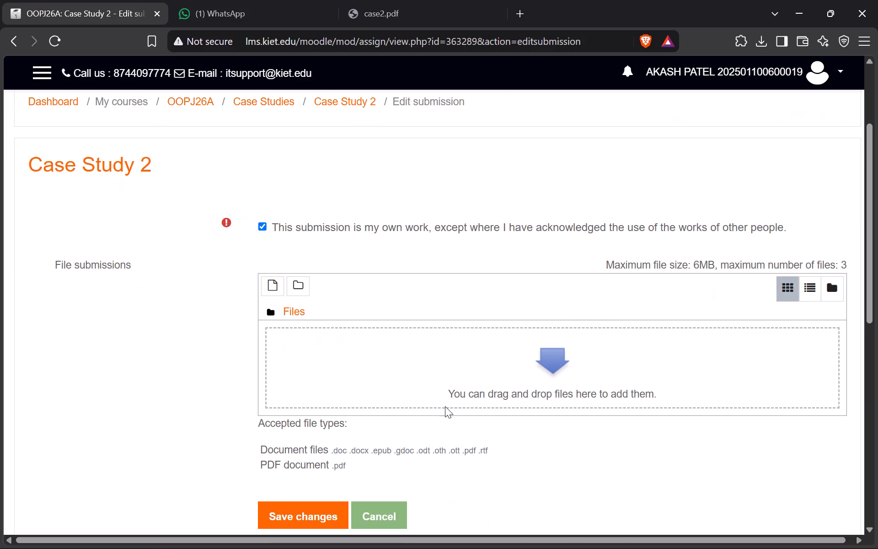
Open the file picker for the Case Study 2 file submission.
{"action": "left_click", "coordinate": [567, 367]}
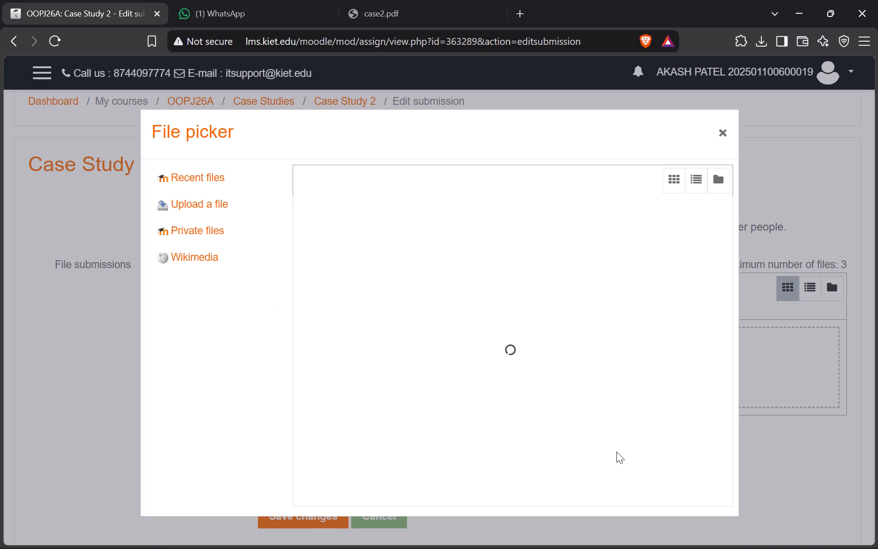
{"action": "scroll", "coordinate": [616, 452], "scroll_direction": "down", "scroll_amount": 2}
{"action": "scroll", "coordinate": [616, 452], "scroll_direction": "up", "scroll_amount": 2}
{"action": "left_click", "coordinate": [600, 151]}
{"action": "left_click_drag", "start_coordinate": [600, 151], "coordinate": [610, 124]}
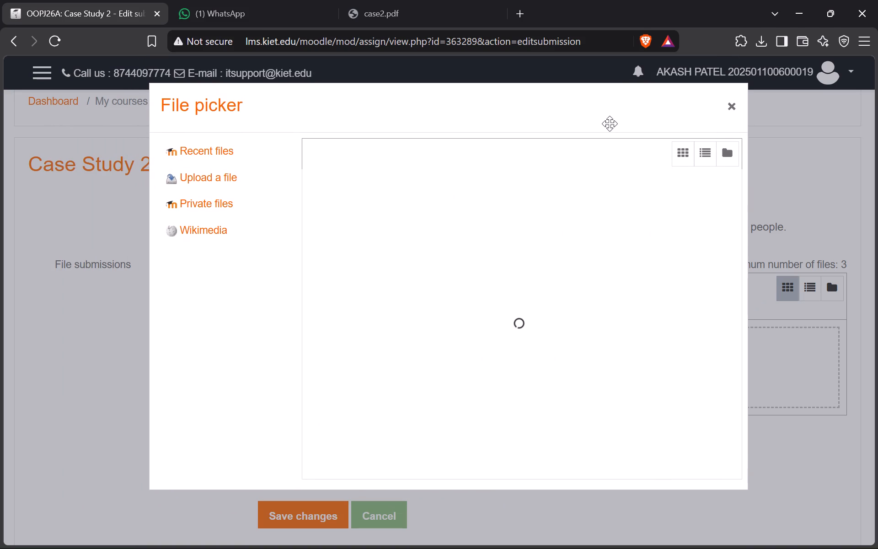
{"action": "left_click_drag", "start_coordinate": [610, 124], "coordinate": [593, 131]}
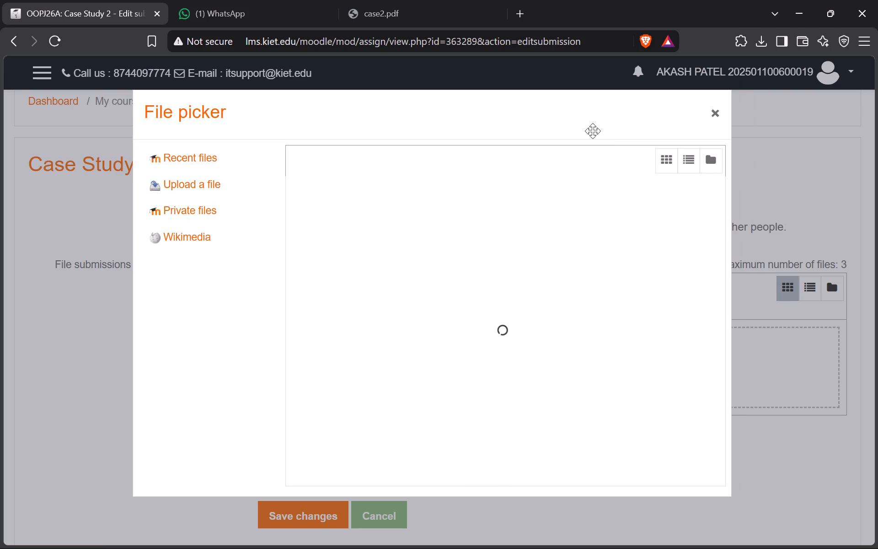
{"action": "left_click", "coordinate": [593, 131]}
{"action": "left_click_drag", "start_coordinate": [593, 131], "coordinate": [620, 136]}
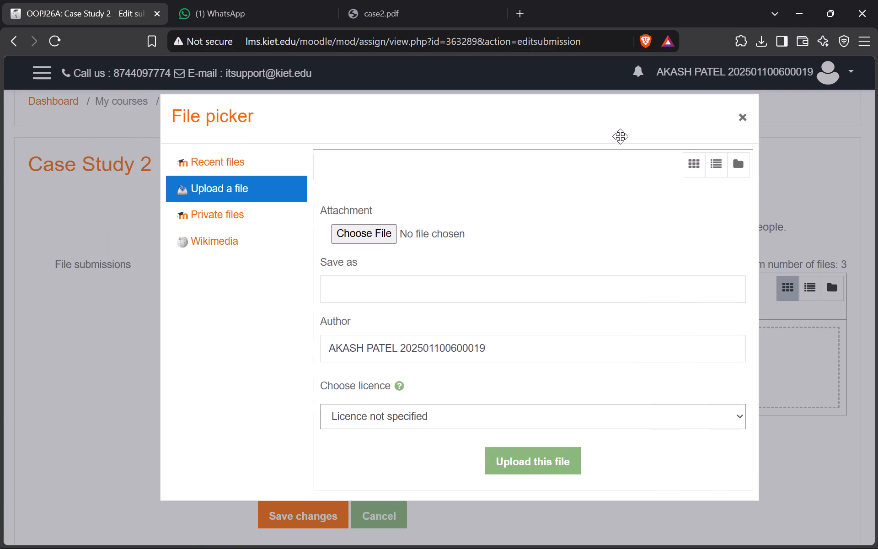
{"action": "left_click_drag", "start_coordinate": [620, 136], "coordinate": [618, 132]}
Choose the case2 Word document from the Desktop as the attachment for the Case Study 2 submission.
{"action": "left_click", "coordinate": [364, 231]}
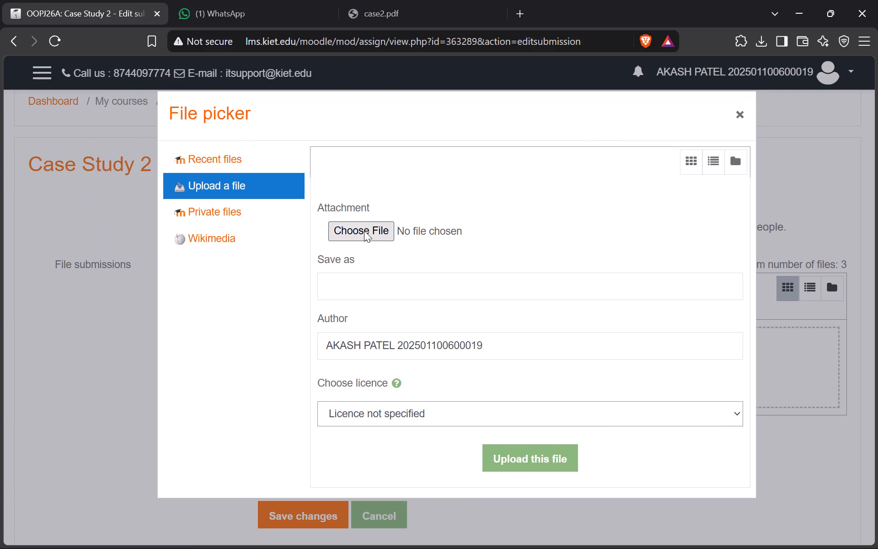
{"action": "double_click", "coordinate": [70, 118]}
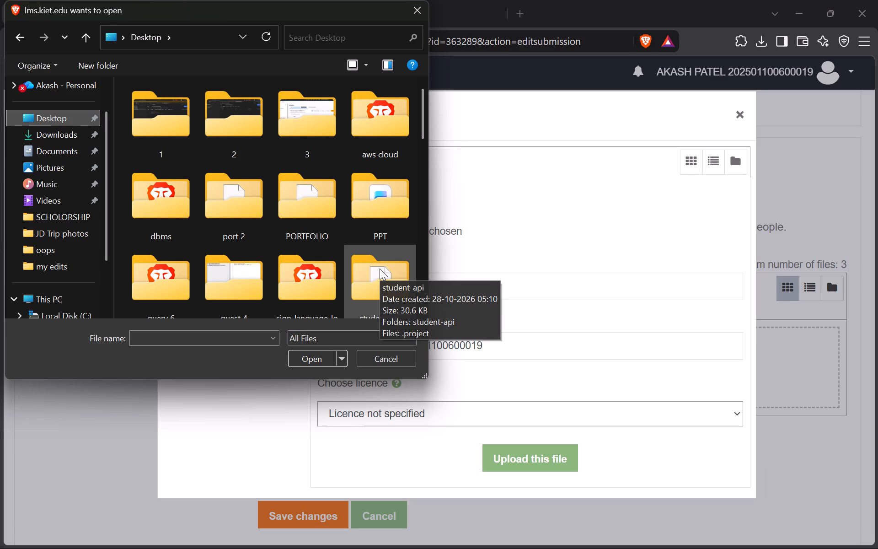
{"action": "scroll", "coordinate": [369, 219], "scroll_direction": "down", "scroll_amount": 1}
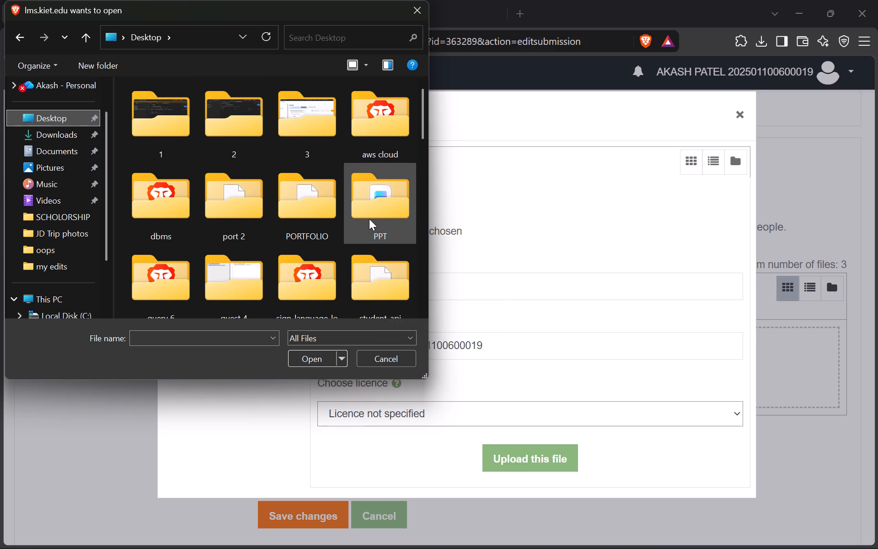
{"action": "scroll", "coordinate": [369, 219], "scroll_direction": "down", "scroll_amount": 2}
{"action": "scroll", "coordinate": [369, 219], "scroll_direction": "up", "scroll_amount": 1}
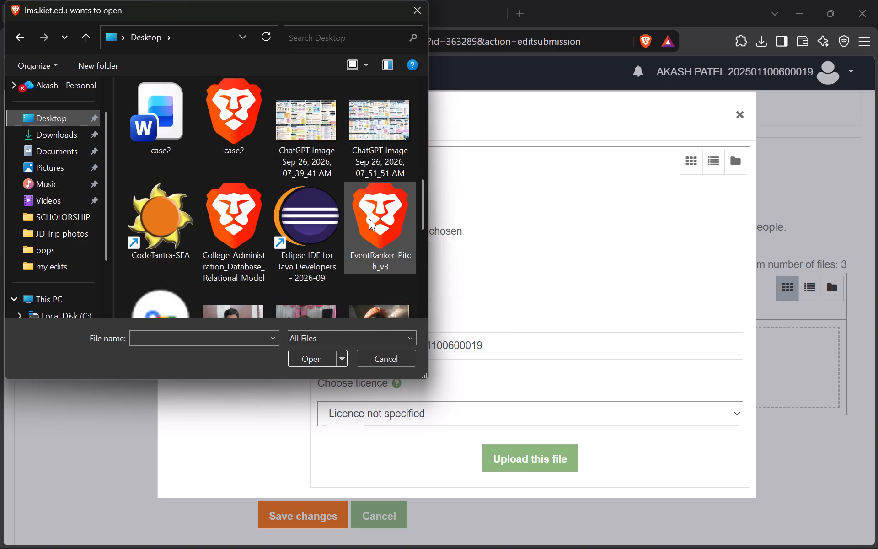
{"action": "left_click", "coordinate": [177, 135]}
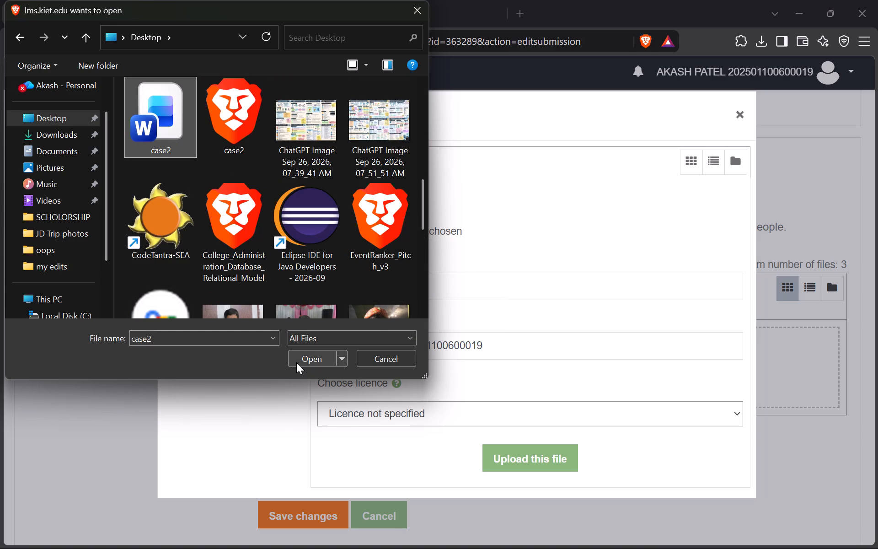
{"action": "left_click", "coordinate": [296, 362]}
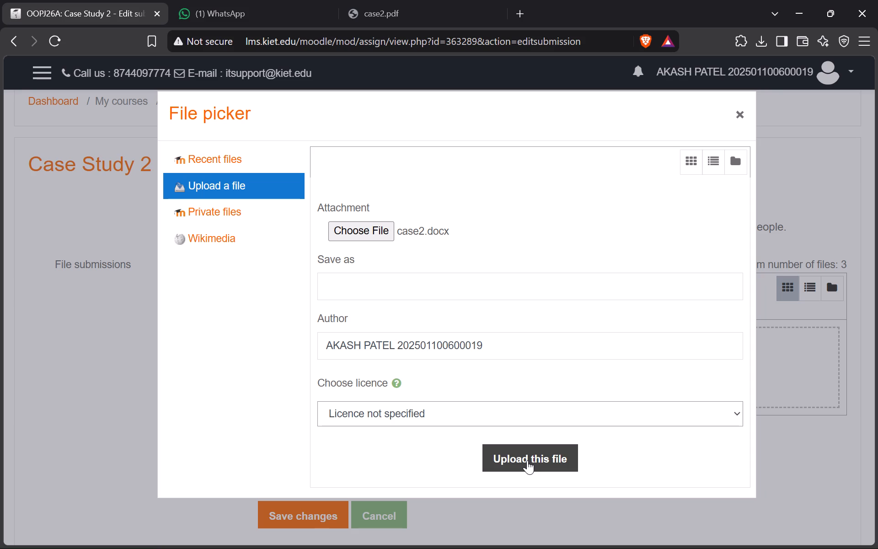
Upload the chosen case2 Word document to the Case Study 2 file submission.
{"action": "left_click", "coordinate": [527, 460]}
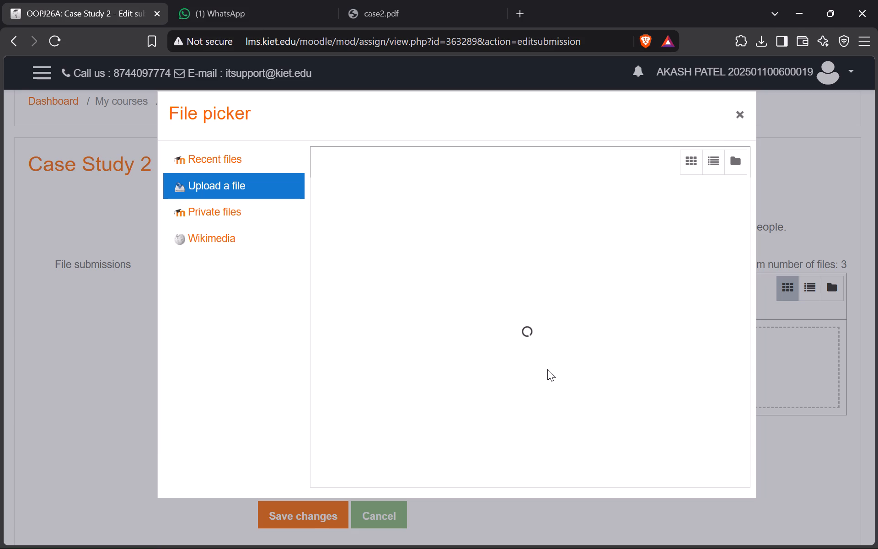
Save the Case Study 2 submission with the attached case2.docx.
{"action": "scroll", "coordinate": [547, 369], "scroll_direction": "down", "scroll_amount": 1}
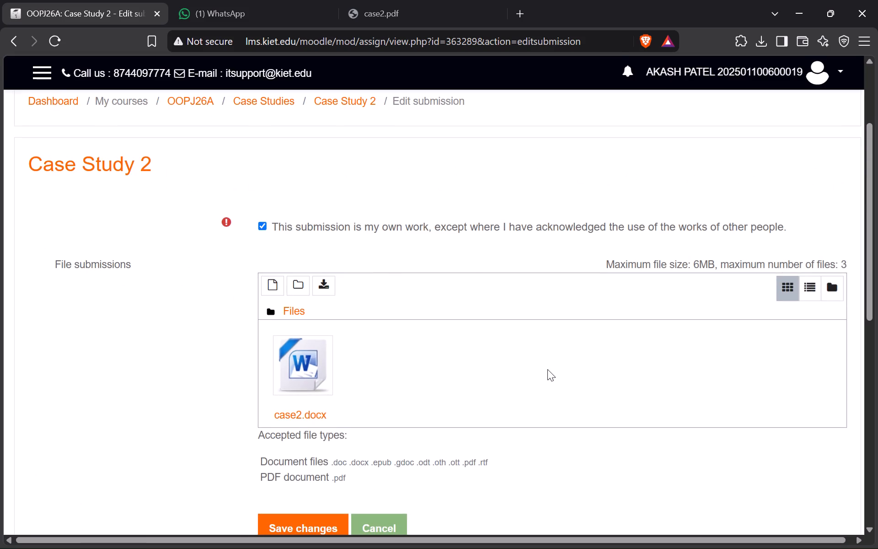
{"action": "scroll", "coordinate": [547, 369], "scroll_direction": "down", "scroll_amount": 1}
{"action": "left_click", "coordinate": [298, 457]}
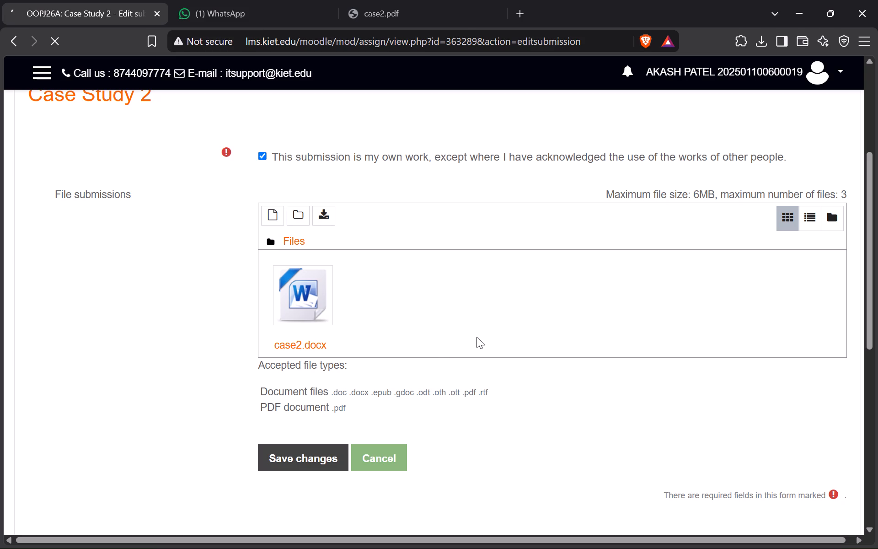
Go back to the course's Case Studies section from the Case Study 2 submission page.
{"action": "scroll", "coordinate": [476, 337], "scroll_direction": "down", "scroll_amount": 1}
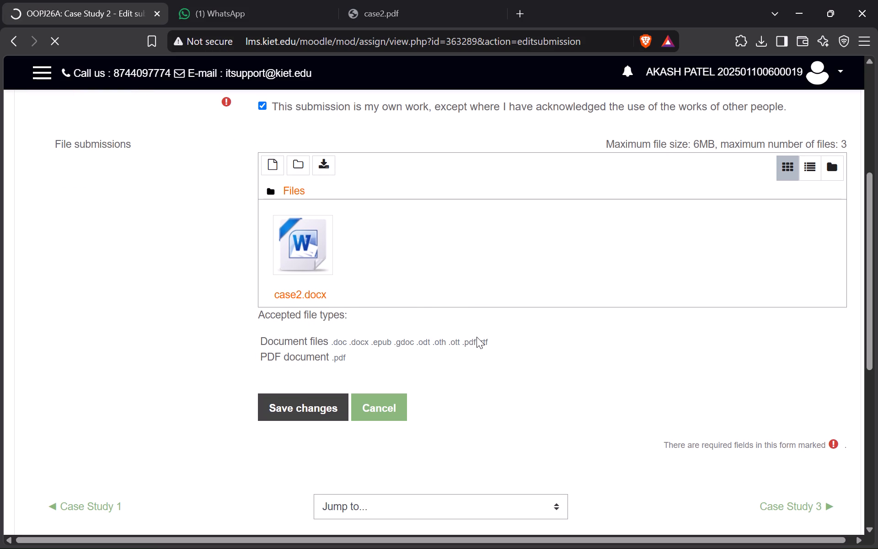
{"action": "scroll", "coordinate": [238, 158], "scroll_direction": "up", "scroll_amount": 2}
{"action": "scroll", "coordinate": [238, 158], "scroll_direction": "down", "scroll_amount": 1}
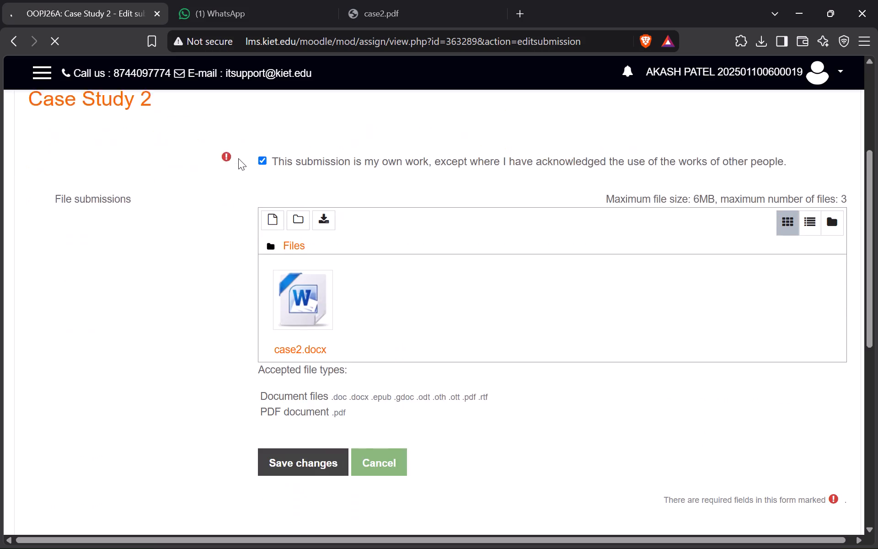
{"action": "scroll", "coordinate": [238, 158], "scroll_direction": "down", "scroll_amount": 1}
{"action": "scroll", "coordinate": [238, 158], "scroll_direction": "up", "scroll_amount": 2}
{"action": "left_click", "coordinate": [286, 212]}
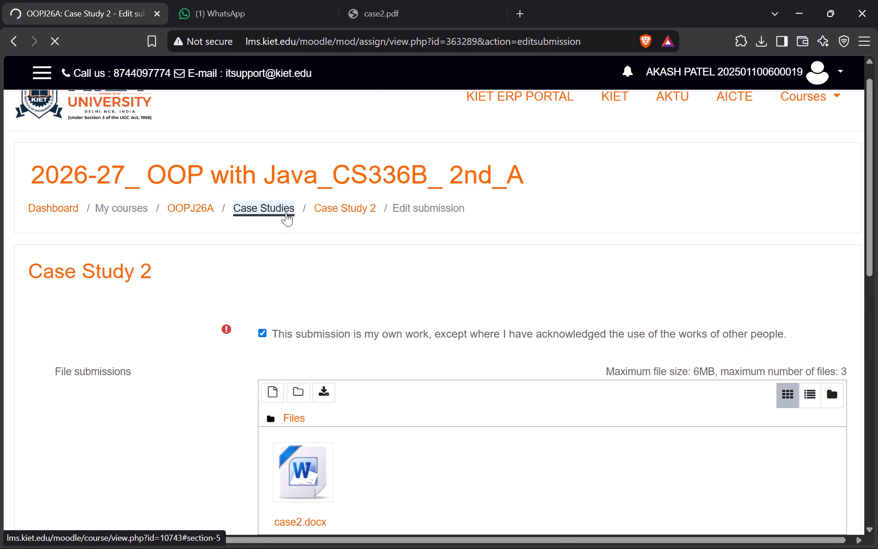
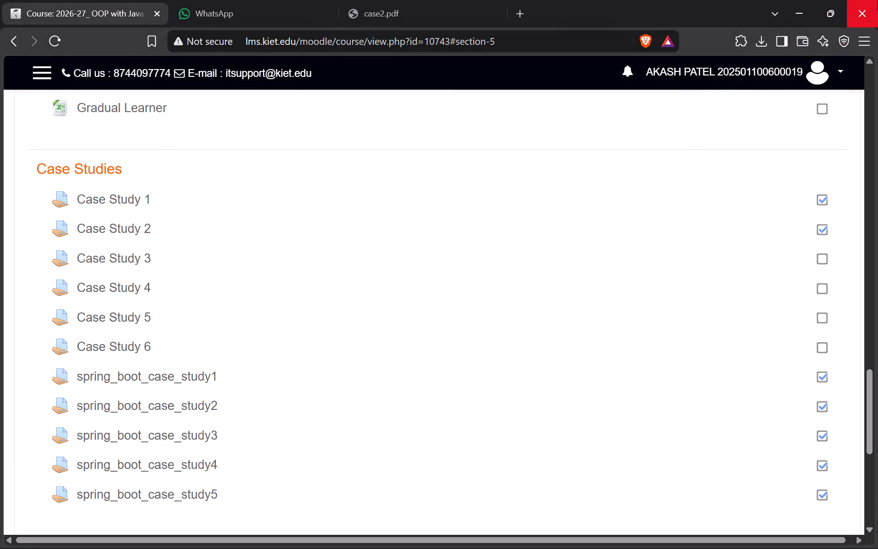
Switch to Word and maximize the window showing the Signova report document.
{"action": "left_click", "coordinate": [605, 539]}
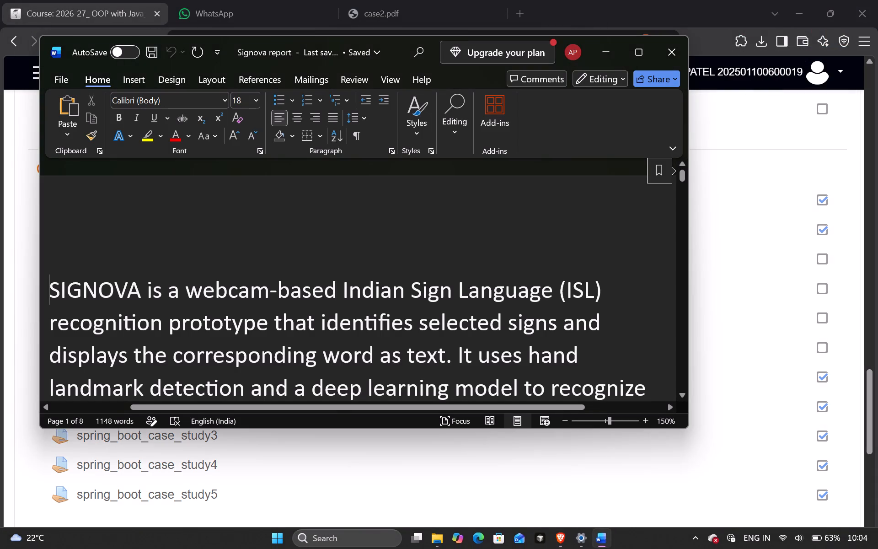
{"action": "left_click", "coordinate": [638, 48]}
{"action": "scroll", "coordinate": [551, 366], "scroll_direction": "down", "scroll_amount": 5, "text": "ctrl"}
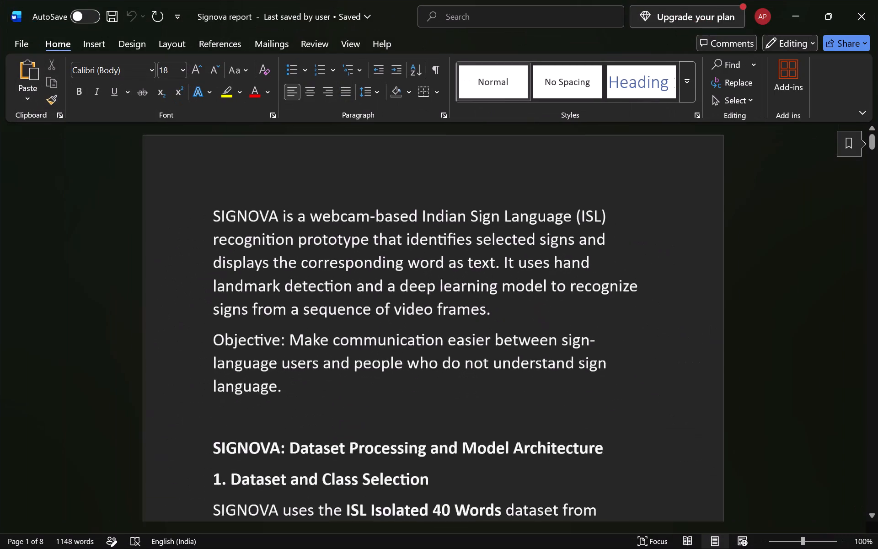
{"action": "scroll", "coordinate": [551, 366], "scroll_direction": "up", "scroll_amount": 6}
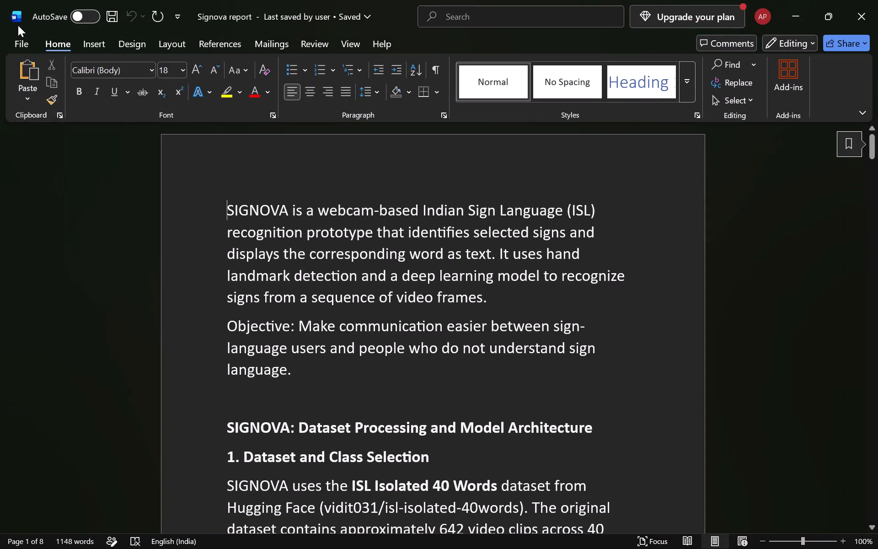
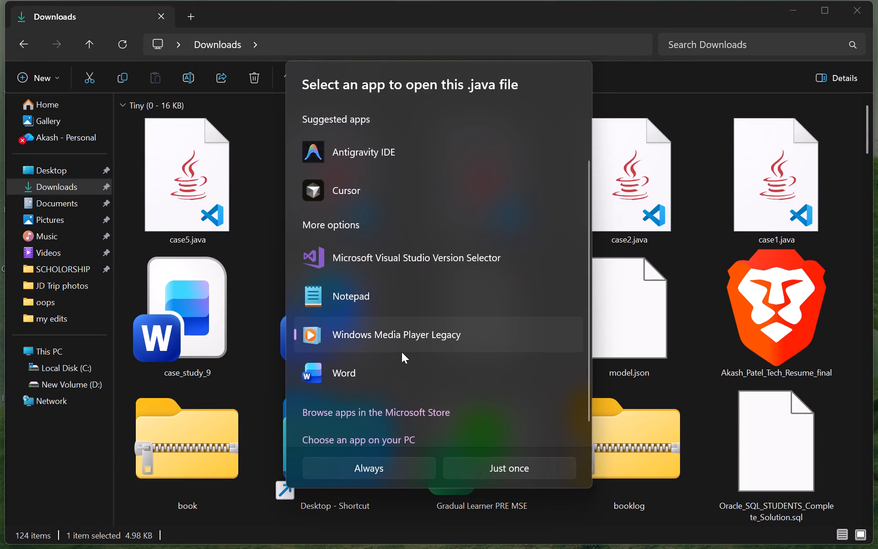
Open the case3 Java file from Downloads in Word, using that app just this once.
{"action": "left_click", "coordinate": [402, 361]}
{"action": "left_click", "coordinate": [512, 462]}
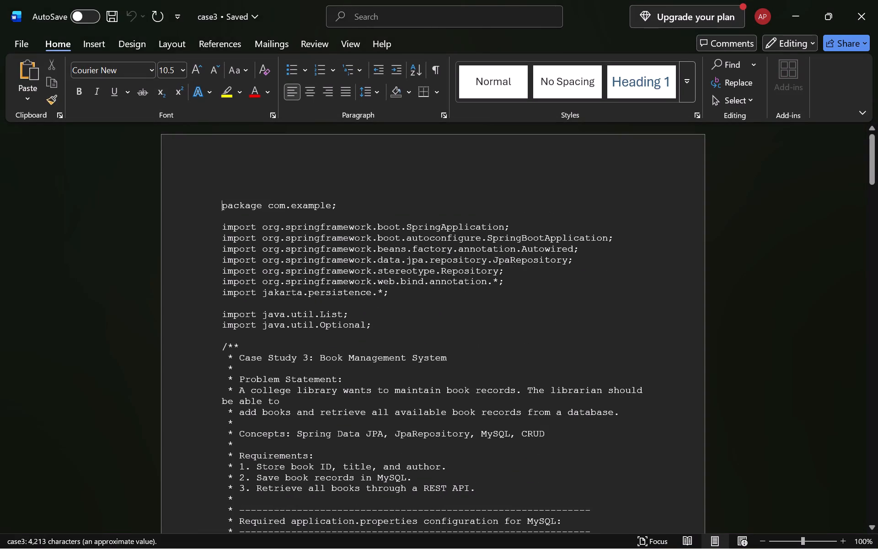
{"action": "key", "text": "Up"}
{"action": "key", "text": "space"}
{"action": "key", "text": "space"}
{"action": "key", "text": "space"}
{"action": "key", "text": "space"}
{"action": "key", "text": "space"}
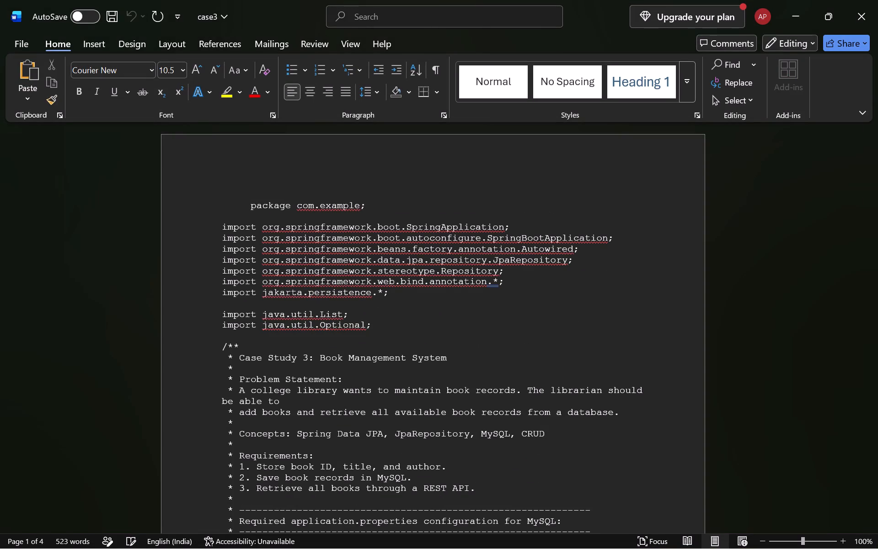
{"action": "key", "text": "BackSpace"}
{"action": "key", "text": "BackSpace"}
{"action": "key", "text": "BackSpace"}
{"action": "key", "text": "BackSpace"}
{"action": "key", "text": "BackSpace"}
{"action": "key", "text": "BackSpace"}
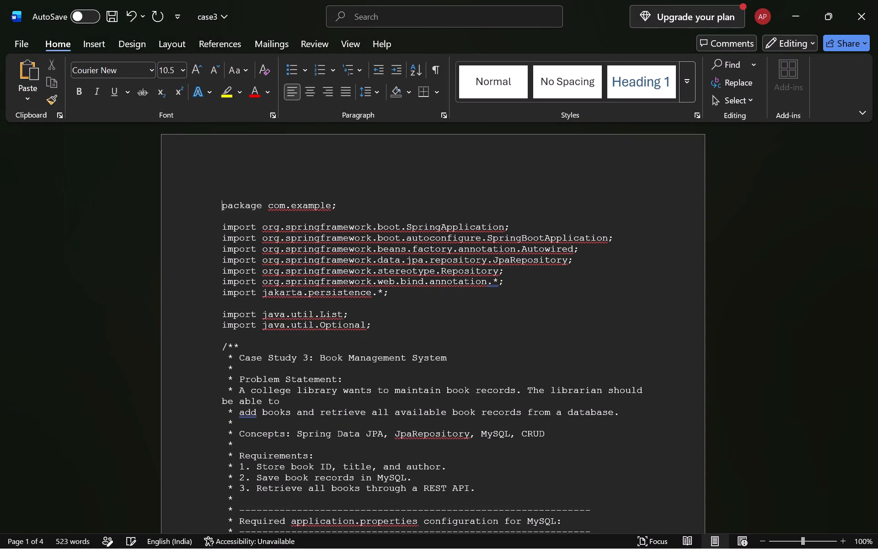
Insert five blank lines above the package com.example line at the start of the case3 document.
{"action": "key", "text": "Up"}
{"action": "key", "text": "Return"}
{"action": "key", "text": "Return"}
{"action": "key", "text": "Return"}
{"action": "key", "text": "Return"}
{"action": "key", "text": "Return"}
Add the title CASE STUDY 3 on the first line, indented with spaces toward the middle of the page.
{"action": "key", "text": "Up"}
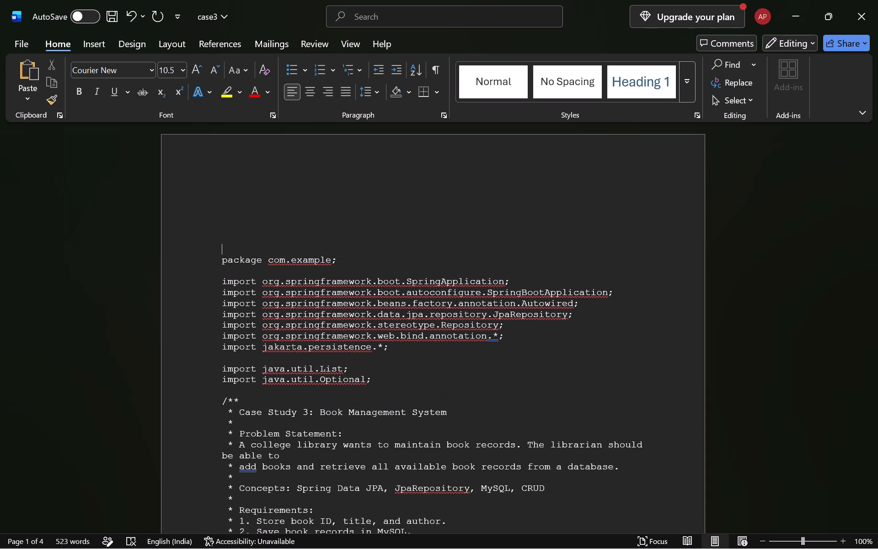
{"action": "key", "text": "Up"}
{"action": "key", "text": "Up"}
{"action": "key", "text": "Up"}
{"action": "key", "text": "Up"}
{"action": "key", "text": "Up"}
{"action": "key", "text": "Up"}
{"action": "key", "text": "Up"}
{"action": "key", "text": "Up"}
{"action": "key", "text": "Up"}
{"action": "key", "text": "Up"}
{"action": "key", "text": "Up"}
{"action": "key", "text": "space"}
{"action": "key", "text": "space"}
{"action": "key", "text": "space"}
{"action": "key", "text": "space"}
{"action": "key", "text": "space"}
{"action": "key", "text": "space"}
{"action": "key", "text": "space"}
{"action": "key", "text": "space"}
{"action": "key", "text": "space"}
{"action": "key", "text": "space"}
{"action": "key", "text": "space"}
{"action": "key", "text": "space"}
{"action": "key", "text": "space"}
{"action": "key", "text": "space"}
{"action": "key", "text": "space"}
{"action": "key", "text": "space"}
{"action": "key", "text": "space"}
{"action": "key", "text": "space"}
{"action": "key", "text": "space"}
{"action": "key", "text": "space"}
{"action": "type", "text": "CASE STUDY 3"}
Set the font size of the CASE STUDY 3 title line to 22.
{"action": "left_click_drag", "start_coordinate": [356, 198], "coordinate": [435, 206]}
{"action": "left_click", "coordinate": [435, 206]}
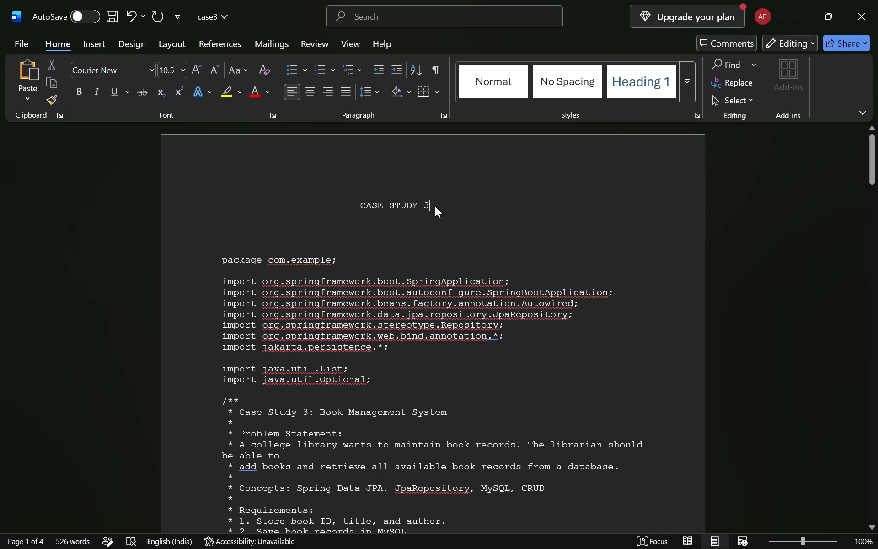
{"action": "left_click", "coordinate": [435, 206]}
{"action": "left_click_drag", "start_coordinate": [435, 206], "coordinate": [353, 208]}
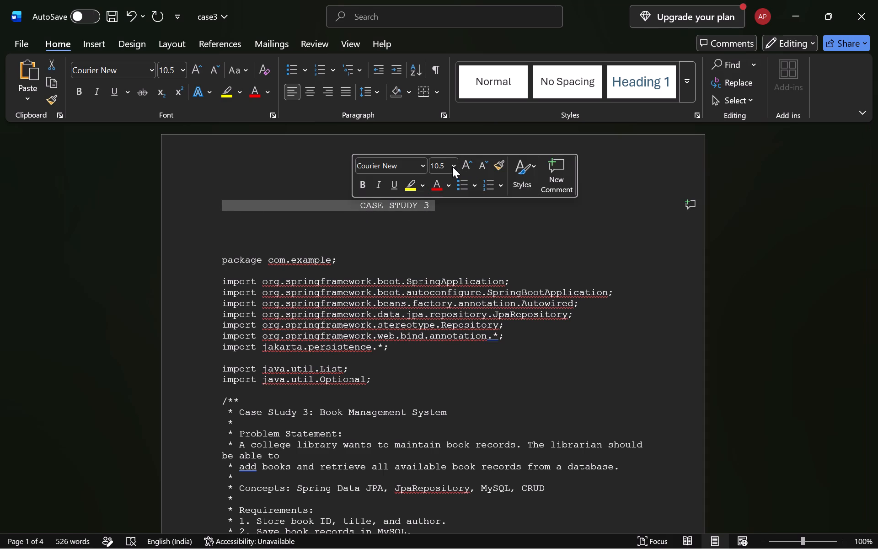
{"action": "left_click", "coordinate": [452, 167]}
{"action": "left_click", "coordinate": [444, 364]}
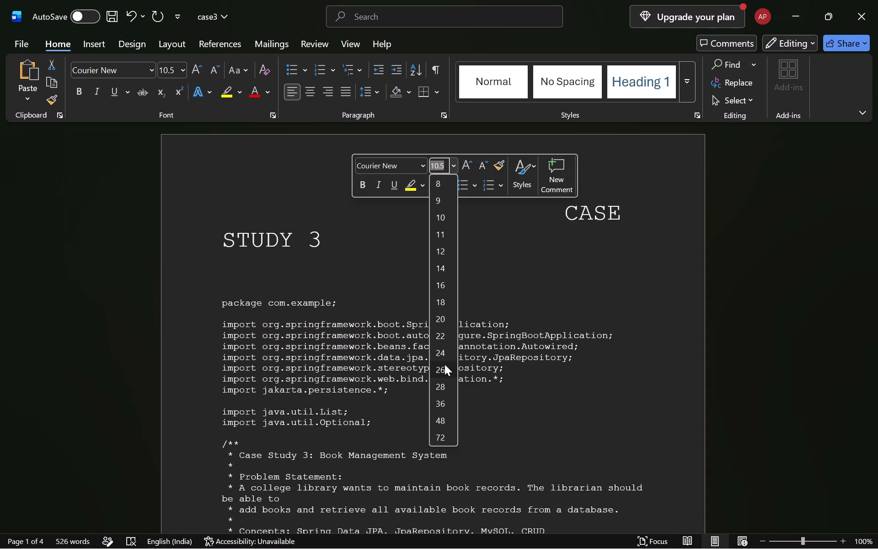
{"action": "left_click", "coordinate": [452, 162]}
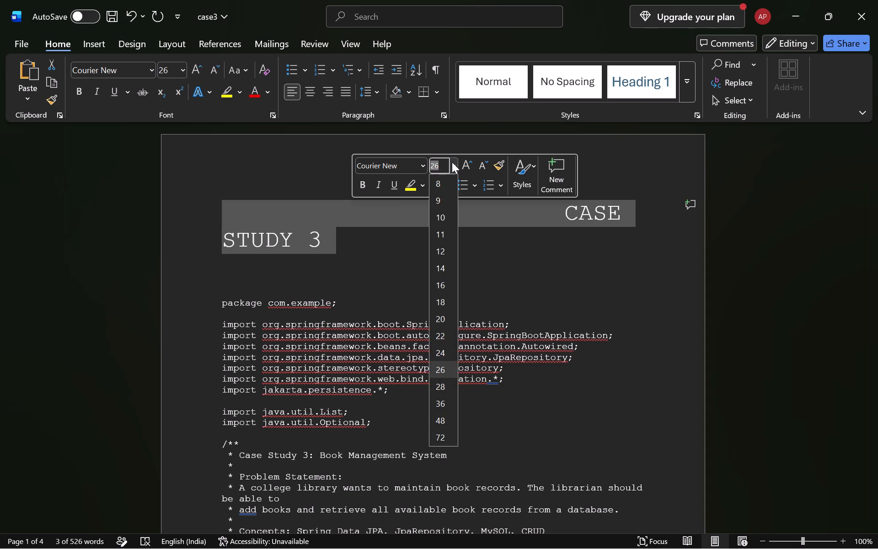
{"action": "left_click", "coordinate": [446, 331]}
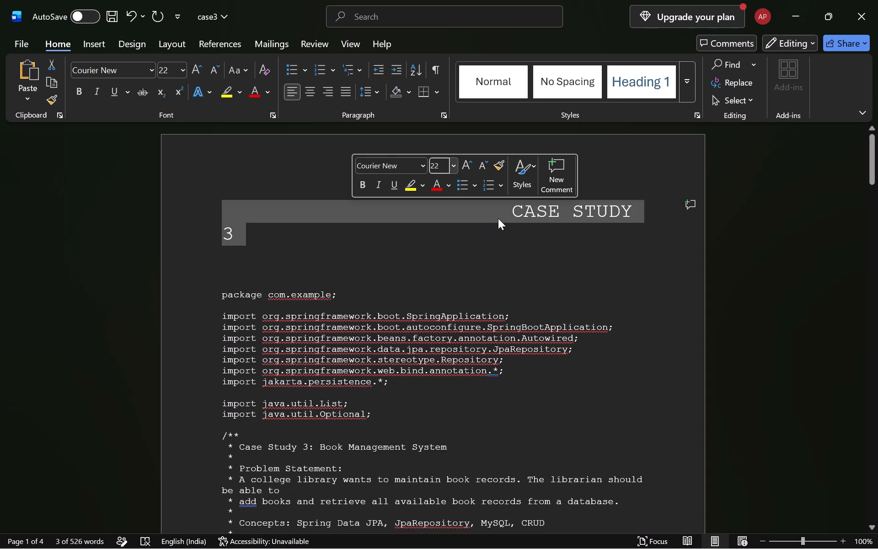
Remove surplus leading spaces before the CASE STUDY 3 title so it sits roughly centred on one line.
{"action": "left_click", "coordinate": [498, 218]}
{"action": "key", "text": "BackSpace"}
{"action": "key", "text": "BackSpace"}
{"action": "key", "text": "BackSpace"}
{"action": "key", "text": "BackSpace"}
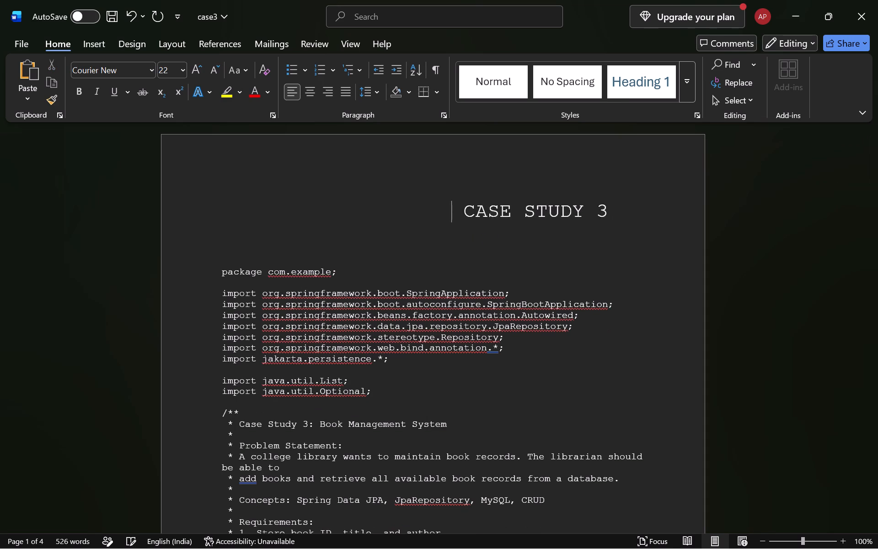
{"action": "key", "text": "BackSpace"}
{"action": "key", "text": "BackSpace"}
{"action": "key", "text": "BackSpace"}
{"action": "key", "text": "BackSpace"}
{"action": "key", "text": "BackSpace"}
{"action": "key", "text": "BackSpace"}
{"action": "key", "text": "BackSpace"}
{"action": "key", "text": "BackSpace"}
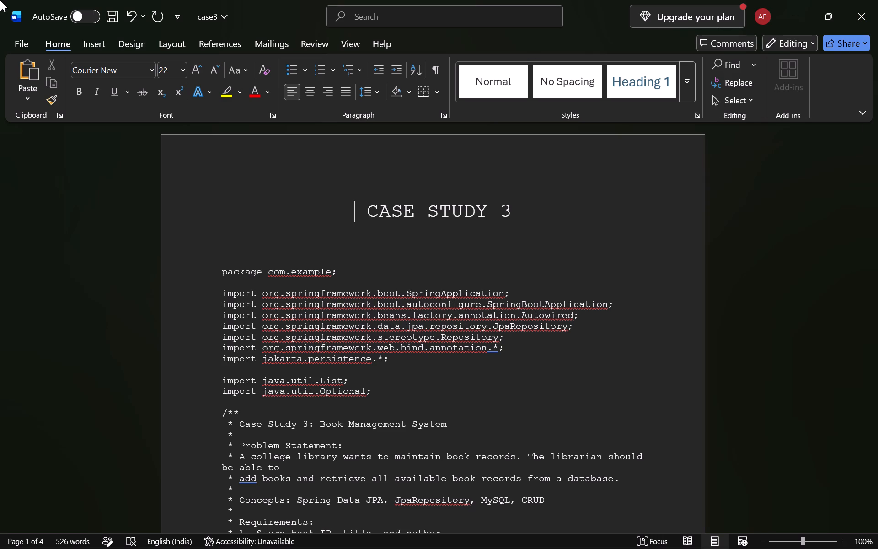
Save a copy of case3 as a Word Document, browsing the Desktop and Downloads folders for the destination.
{"action": "left_click", "coordinate": [21, 48]}
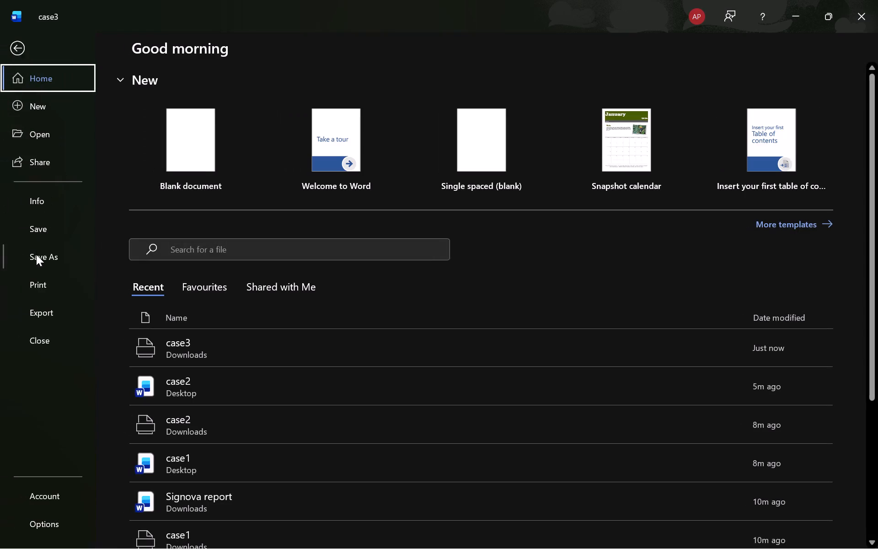
{"action": "left_click", "coordinate": [36, 254]}
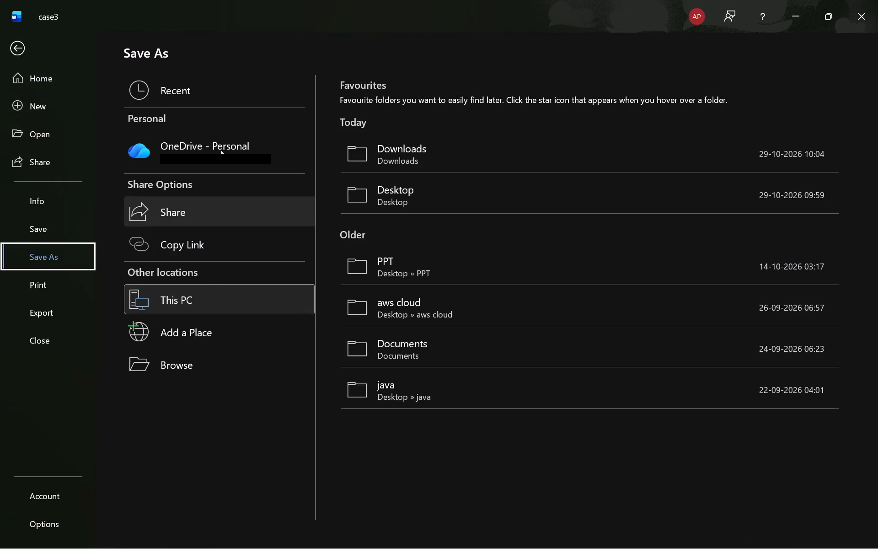
{"action": "left_click", "coordinate": [498, 171]}
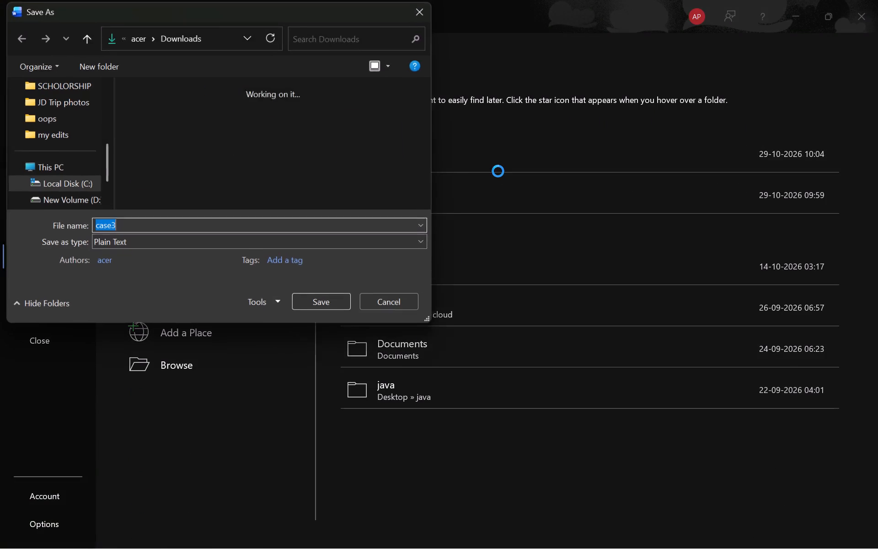
{"action": "left_click", "coordinate": [118, 248]}
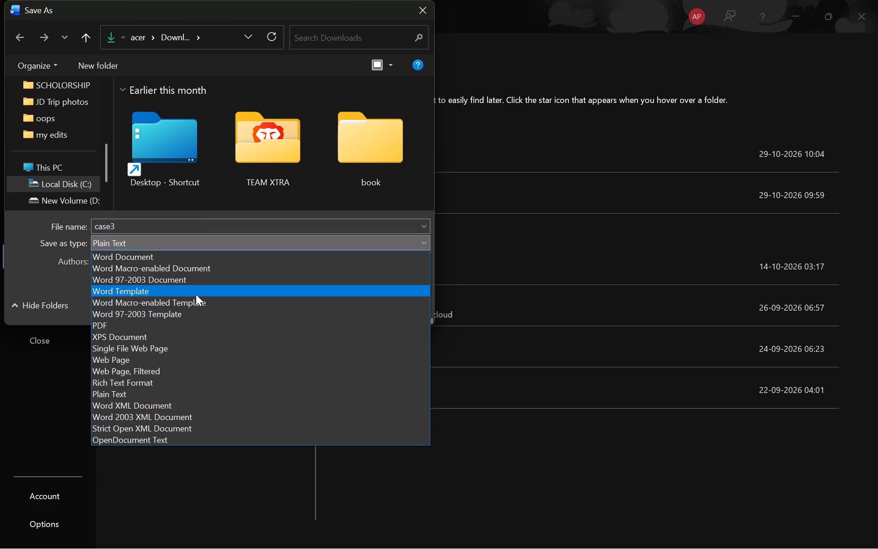
{"action": "left_click", "coordinate": [198, 256]}
{"action": "scroll", "coordinate": [68, 108], "scroll_direction": "up", "scroll_amount": 3}
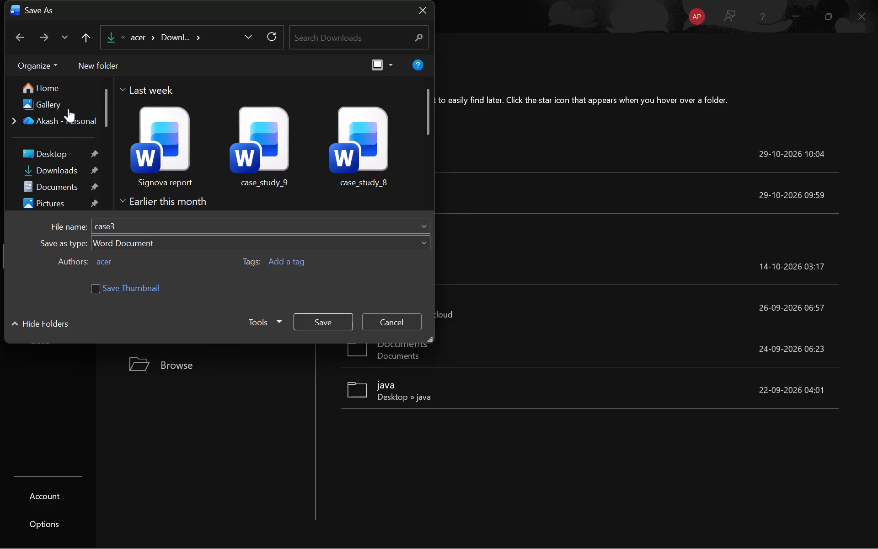
{"action": "double_click", "coordinate": [71, 150]}
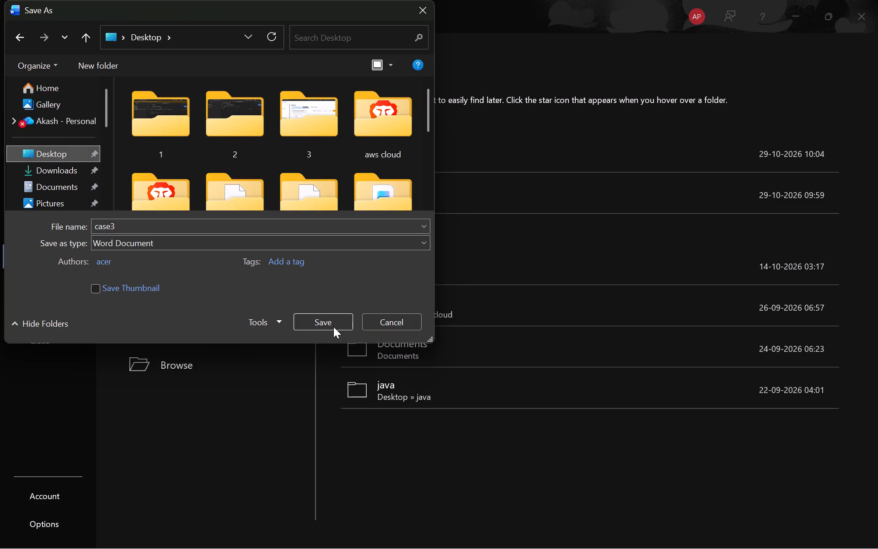
{"action": "double_click", "coordinate": [83, 172]}
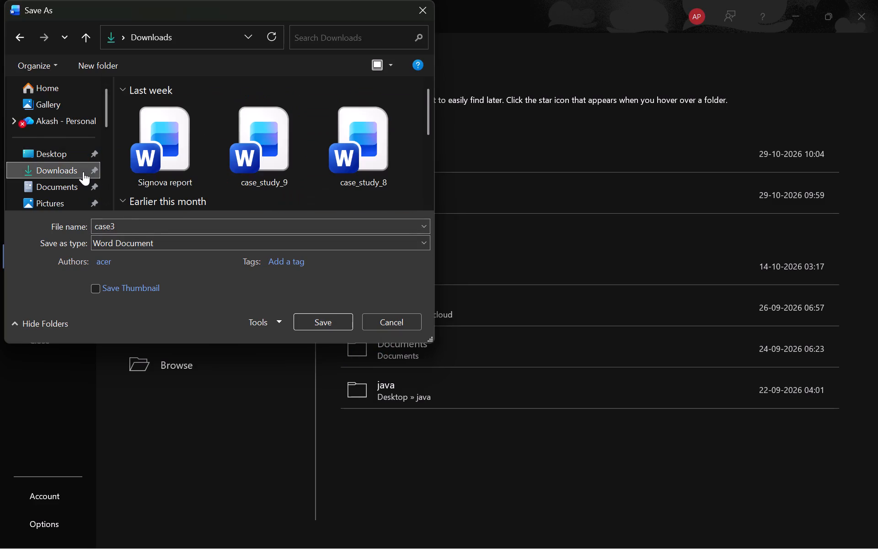
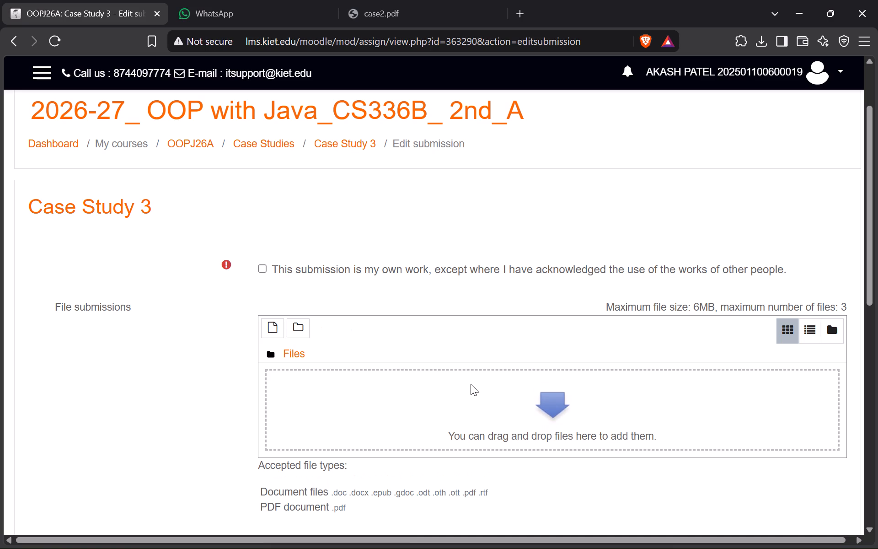
Accept the statement that the Case Study 3 submission is the student's own work.
{"action": "scroll", "coordinate": [471, 384], "scroll_direction": "down", "scroll_amount": 1}
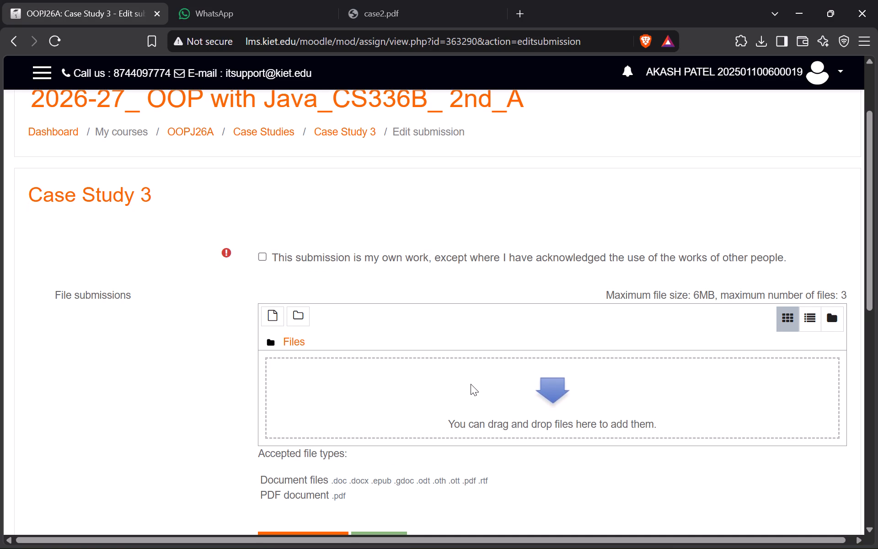
{"action": "left_click", "coordinate": [266, 256]}
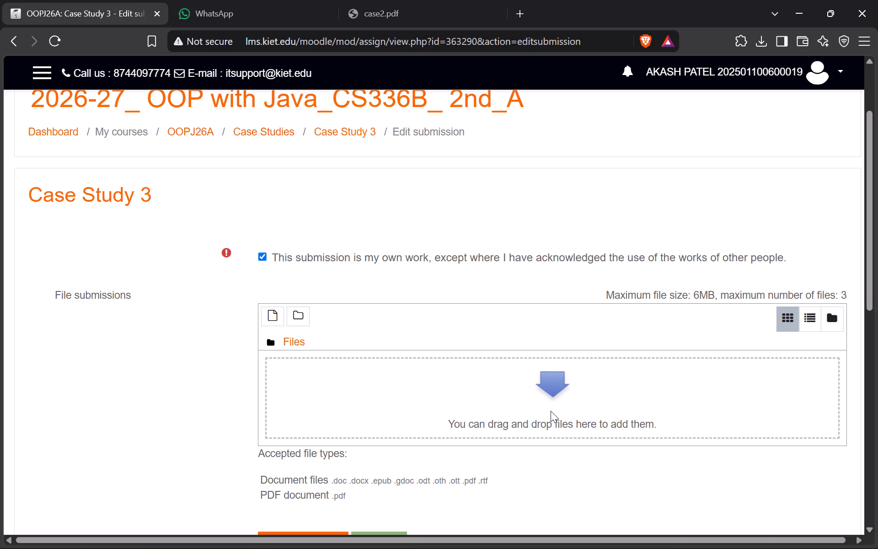
Start adding a file upload to the Case Study 3 submission and browse the Desktop folder for the case3 document.
{"action": "left_click", "coordinate": [551, 411]}
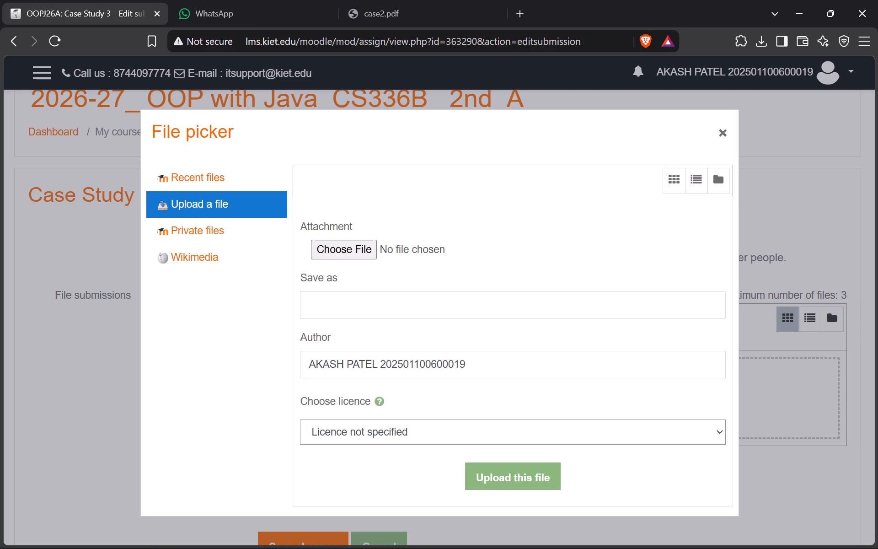
{"action": "left_click", "coordinate": [366, 260]}
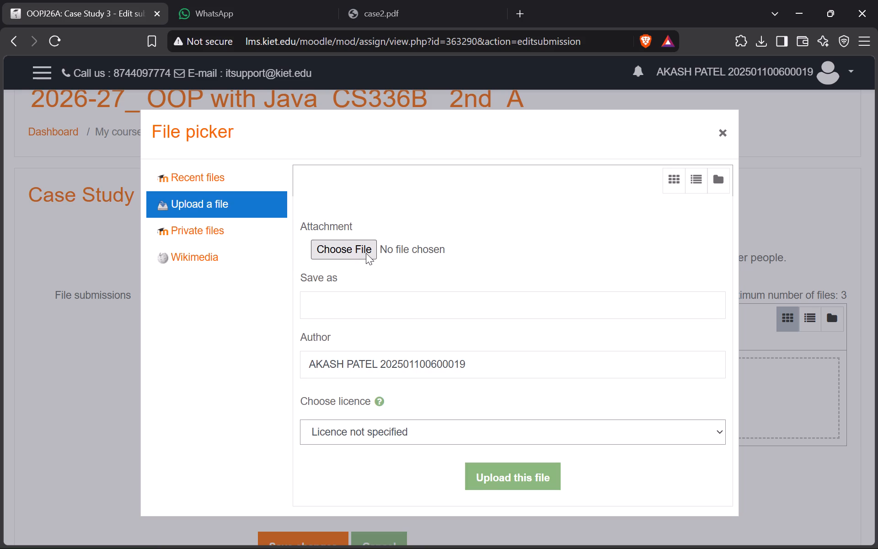
{"action": "left_click", "coordinate": [366, 253]}
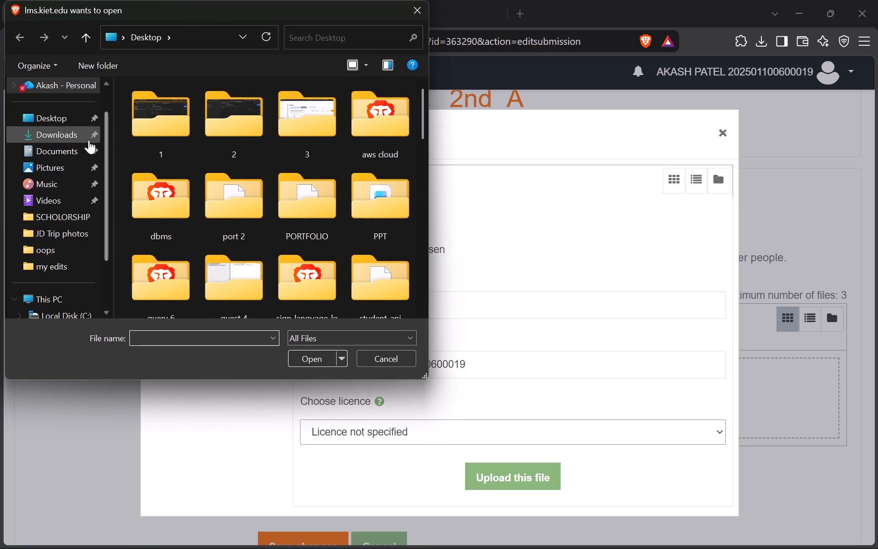
{"action": "left_click", "coordinate": [79, 126]}
{"action": "left_click", "coordinate": [79, 126]}
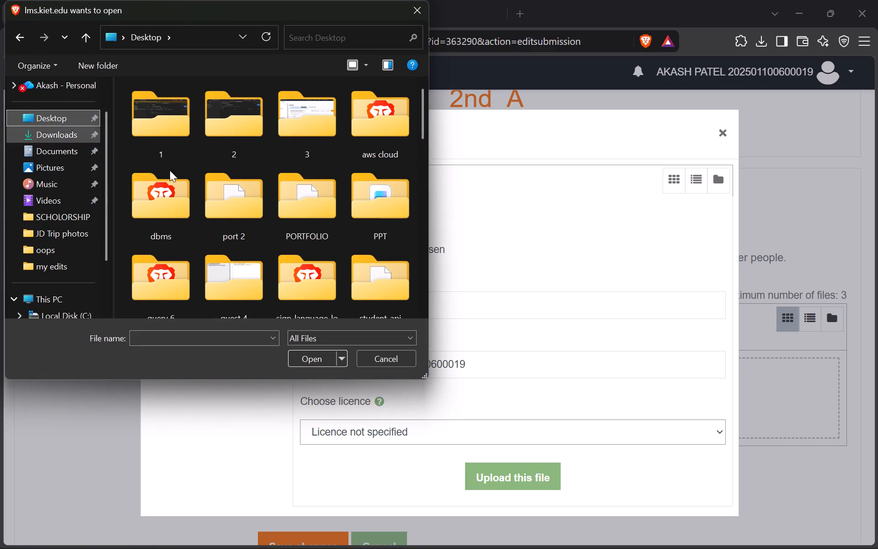
{"action": "scroll", "coordinate": [237, 205], "scroll_direction": "down", "scroll_amount": 1}
{"action": "scroll", "coordinate": [362, 259], "scroll_direction": "down", "scroll_amount": 1}
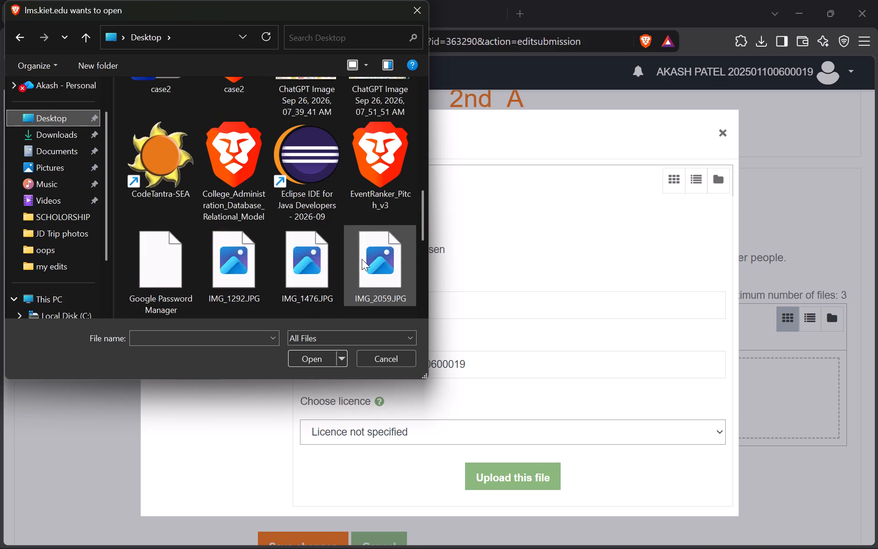
{"action": "scroll", "coordinate": [362, 259], "scroll_direction": "down", "scroll_amount": 1}
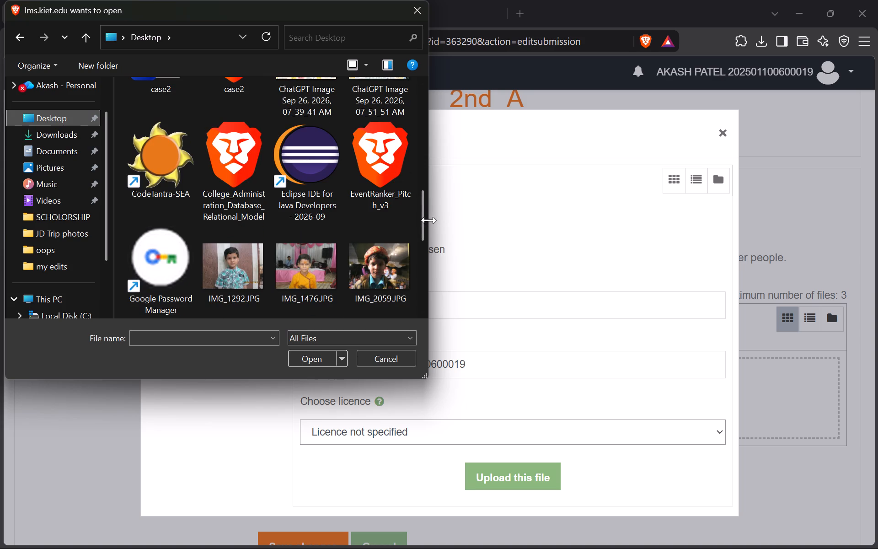
Look through the Desktop folder, pick the case3 Word document from Downloads instead, and upload it to the Case Study 3 submission.
{"action": "left_click_drag", "start_coordinate": [429, 220], "coordinate": [633, 222]}
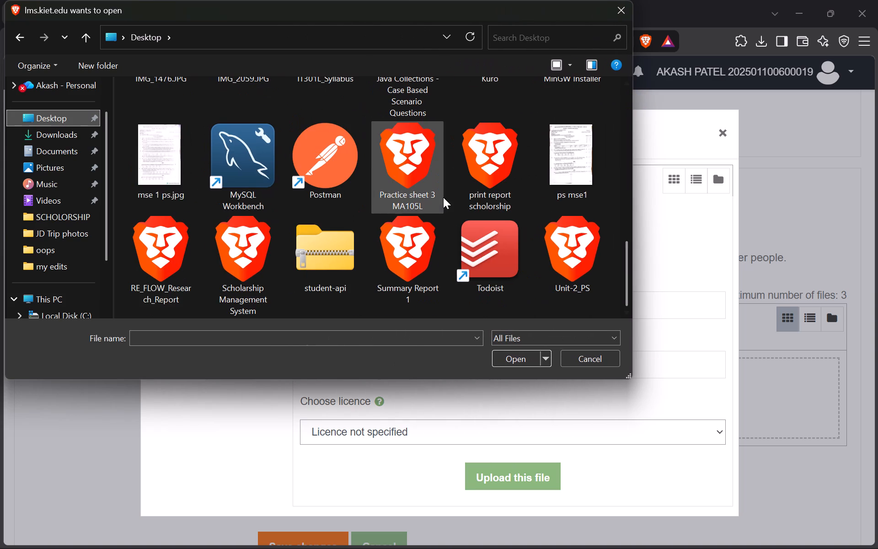
{"action": "scroll", "coordinate": [443, 197], "scroll_direction": "down", "scroll_amount": 2}
{"action": "scroll", "coordinate": [443, 197], "scroll_direction": "up", "scroll_amount": 2}
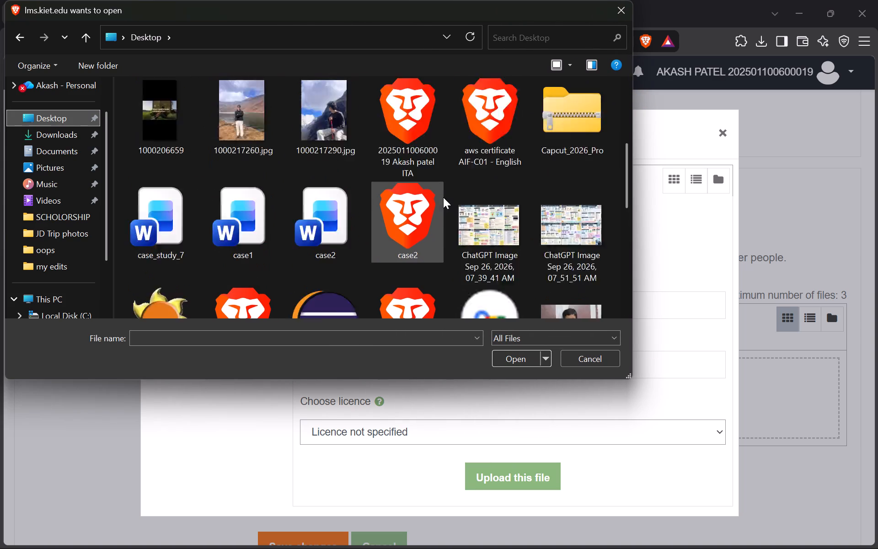
{"action": "scroll", "coordinate": [443, 197], "scroll_direction": "up", "scroll_amount": 1}
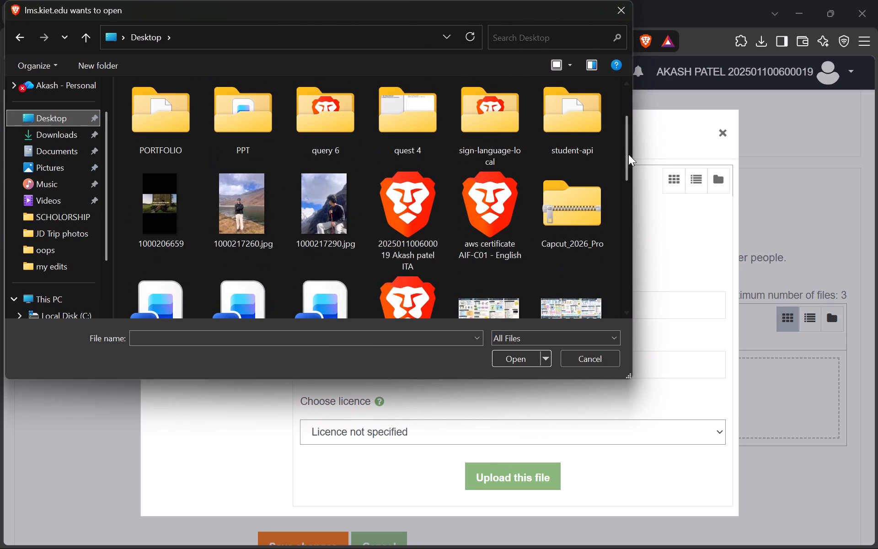
{"action": "left_click_drag", "start_coordinate": [625, 155], "coordinate": [625, 181]}
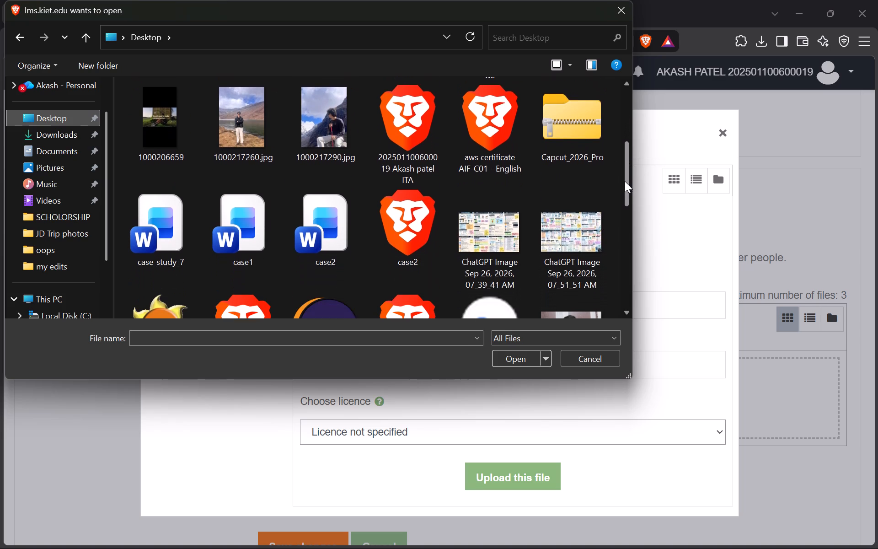
{"action": "left_click_drag", "start_coordinate": [625, 181], "coordinate": [625, 184]}
{"action": "double_click", "coordinate": [45, 130]}
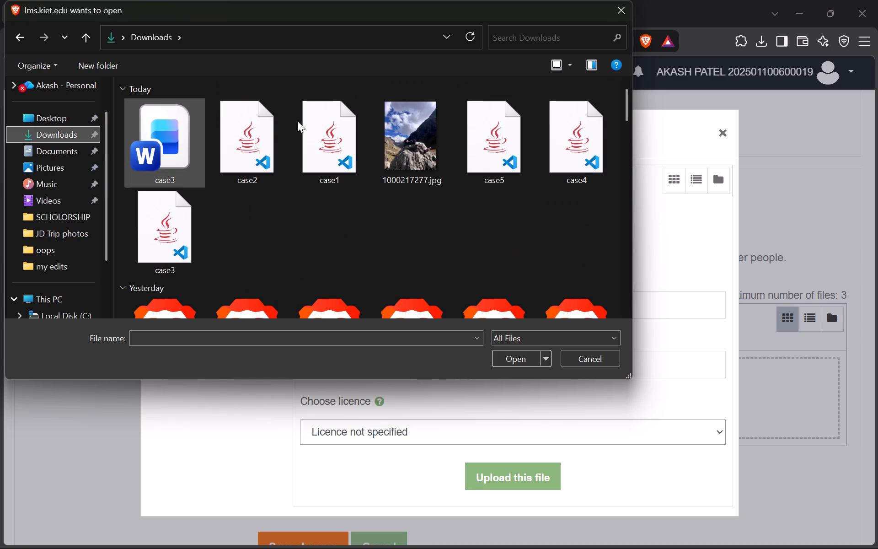
{"action": "left_click", "coordinate": [202, 145]}
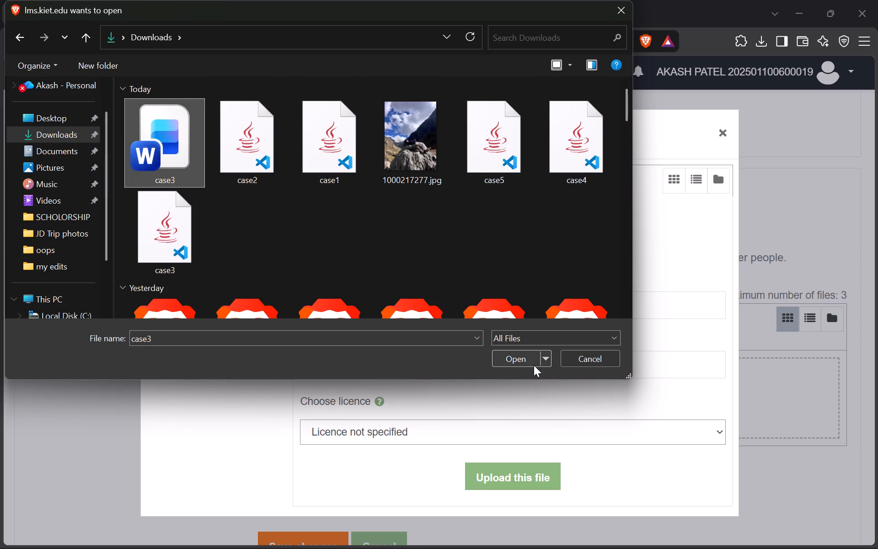
{"action": "left_click", "coordinate": [529, 365]}
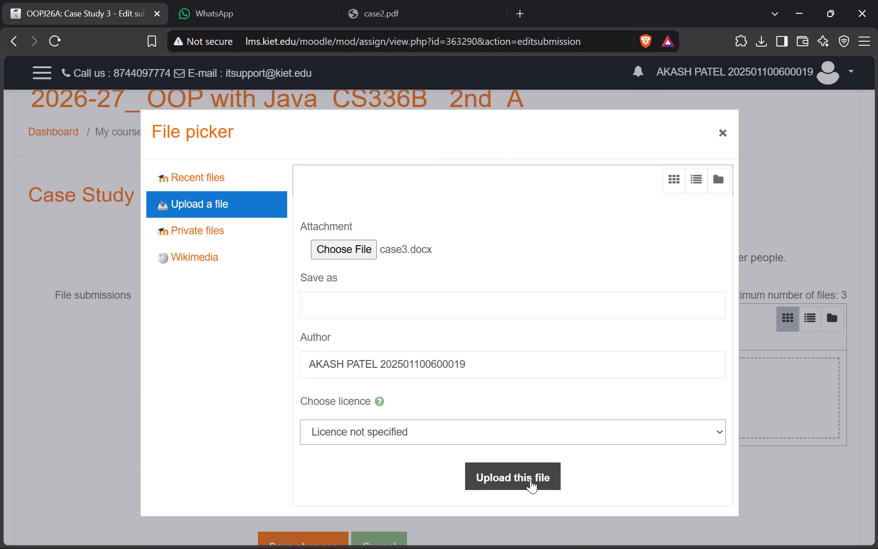
{"action": "left_click", "coordinate": [530, 479]}
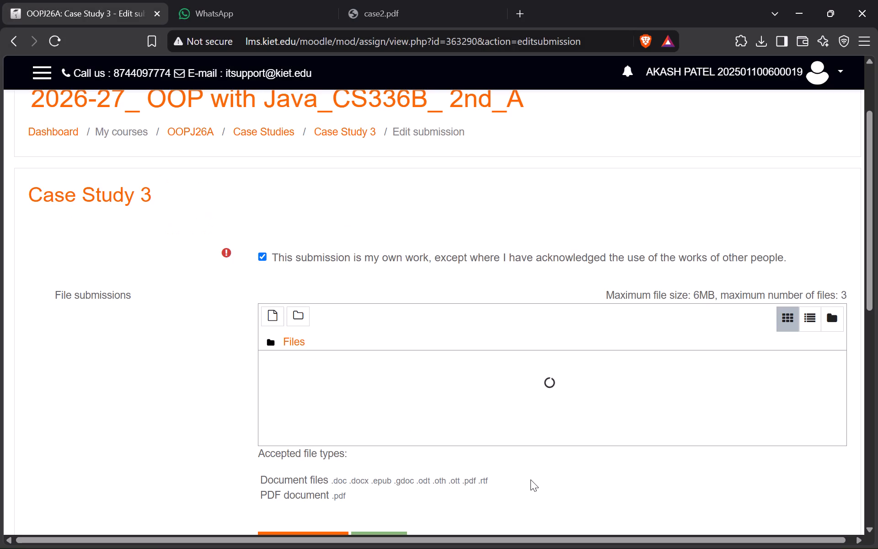
{"action": "scroll", "coordinate": [530, 479], "scroll_direction": "down", "scroll_amount": 1}
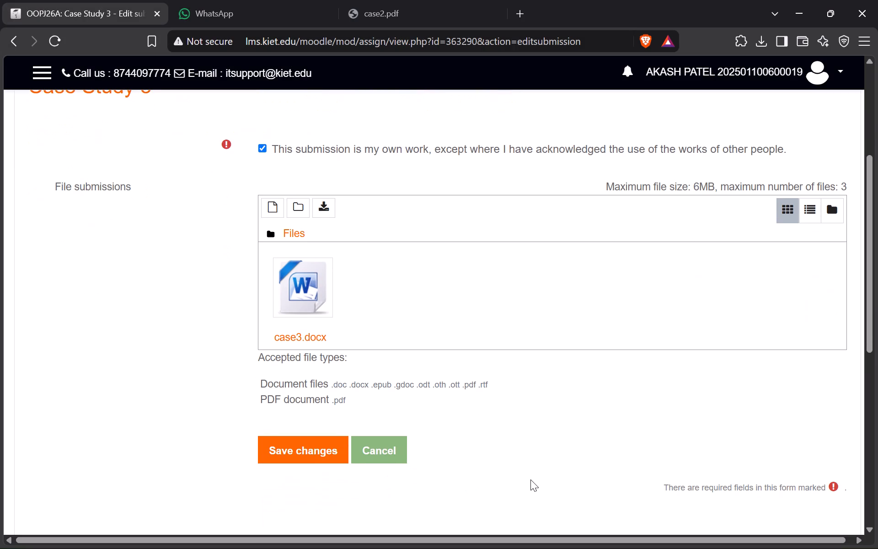
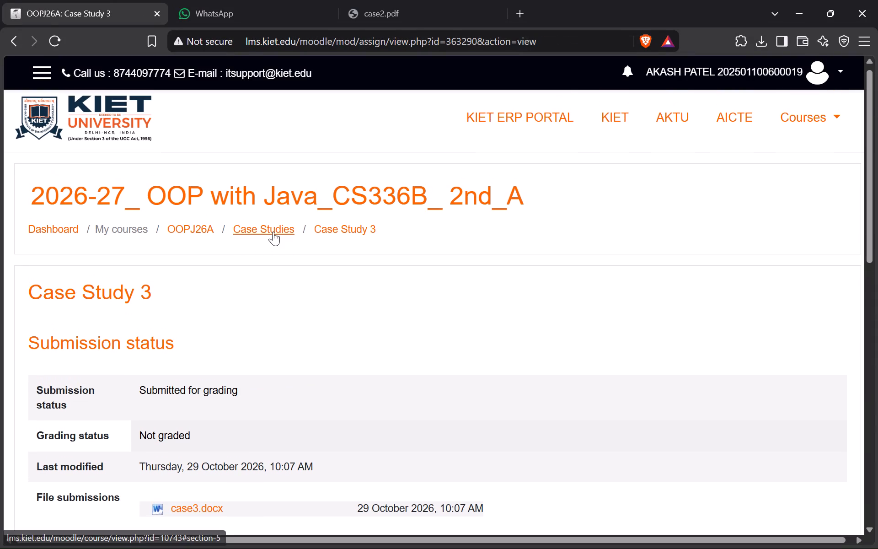
Return to the course's Case Studies section and check which case study assignments are marked complete.
{"action": "left_click", "coordinate": [273, 231]}
{"action": "scroll", "coordinate": [349, 312], "scroll_direction": "down", "scroll_amount": 1}
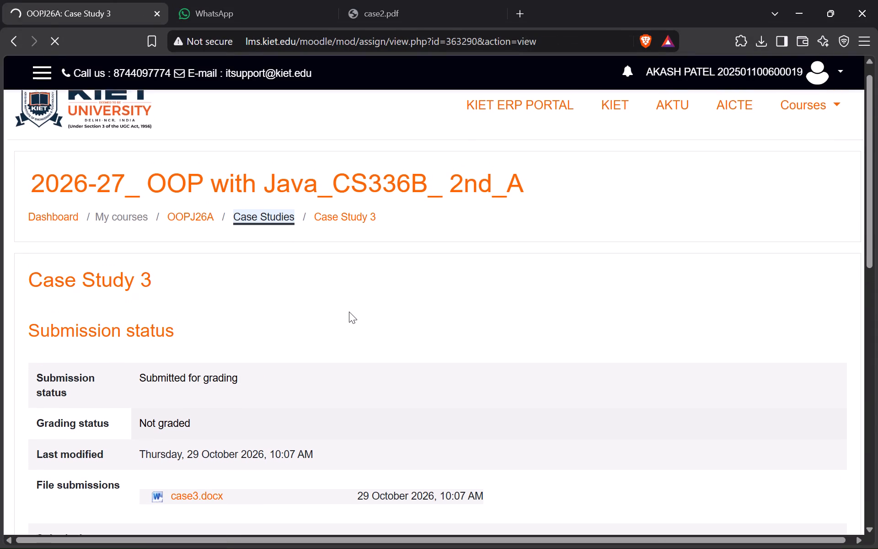
{"action": "scroll", "coordinate": [349, 312], "scroll_direction": "down", "scroll_amount": 2}
{"action": "scroll", "coordinate": [349, 312], "scroll_direction": "up", "scroll_amount": 1}
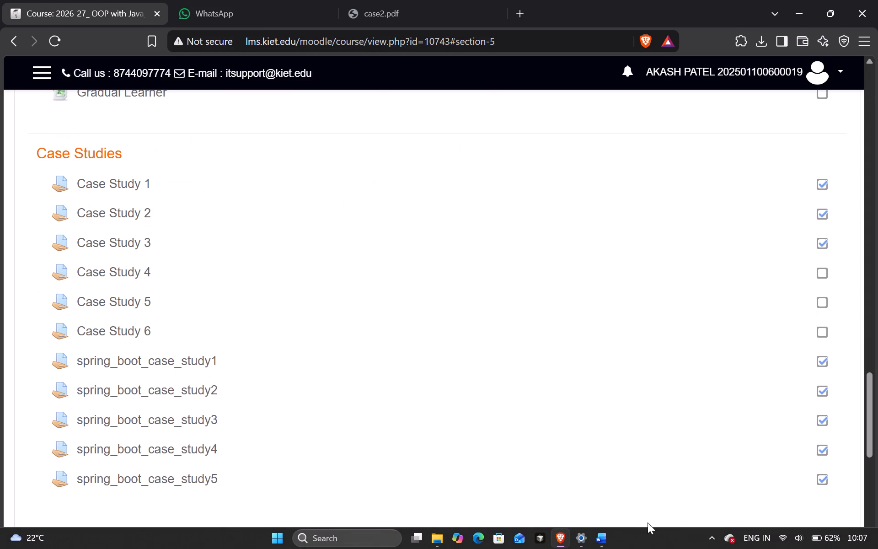
Switch to Word and bring up the open case3 document.
{"action": "left_click", "coordinate": [604, 545]}
{"action": "left_click", "coordinate": [633, 505]}
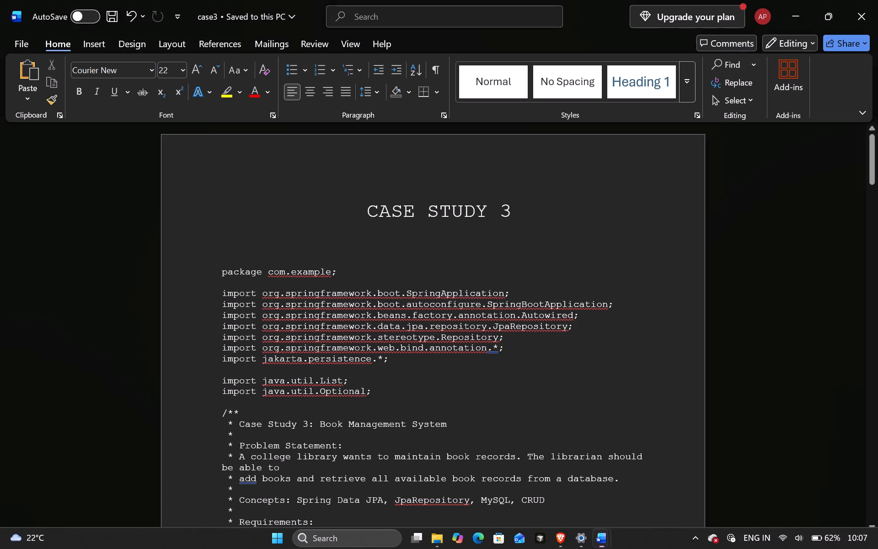
Close the case3 Word document.
{"action": "left_click", "coordinate": [877, 4]}
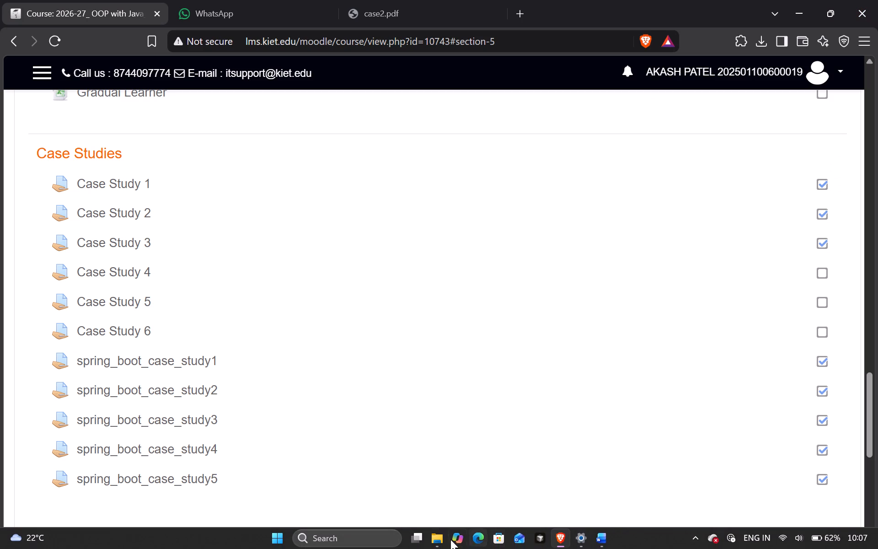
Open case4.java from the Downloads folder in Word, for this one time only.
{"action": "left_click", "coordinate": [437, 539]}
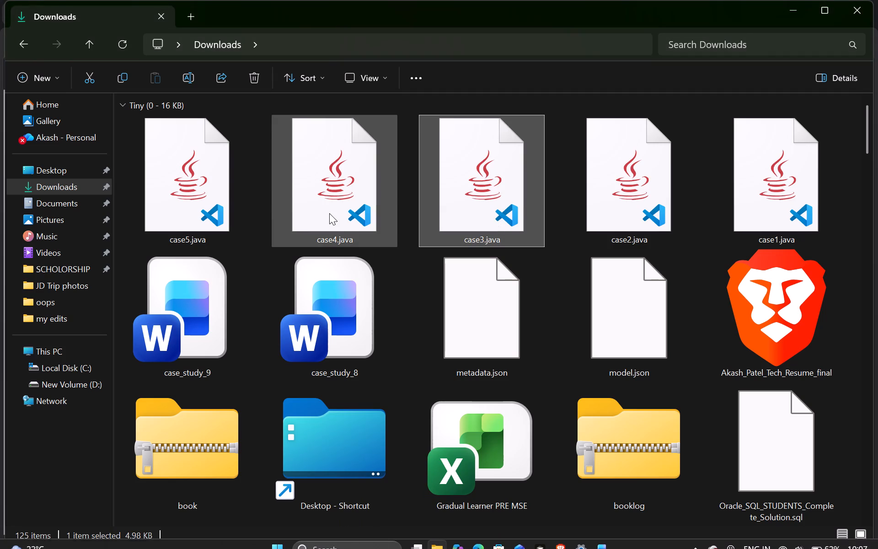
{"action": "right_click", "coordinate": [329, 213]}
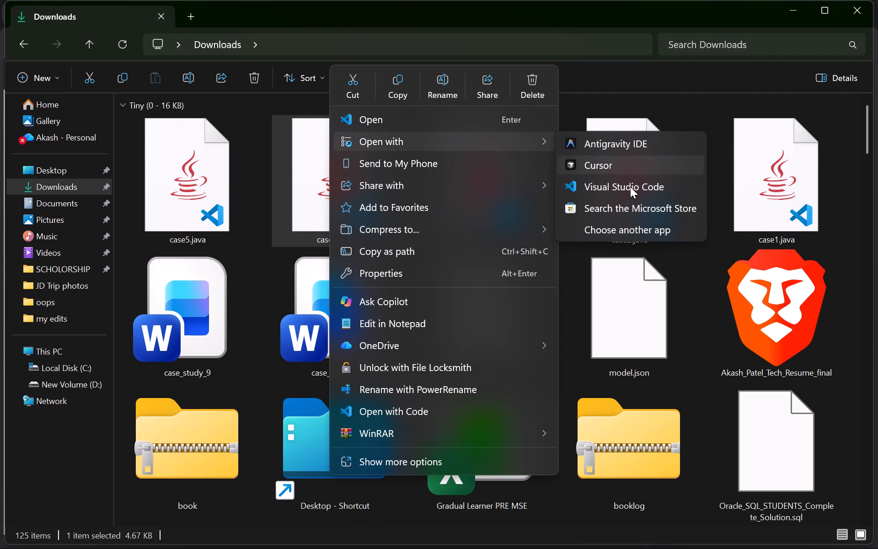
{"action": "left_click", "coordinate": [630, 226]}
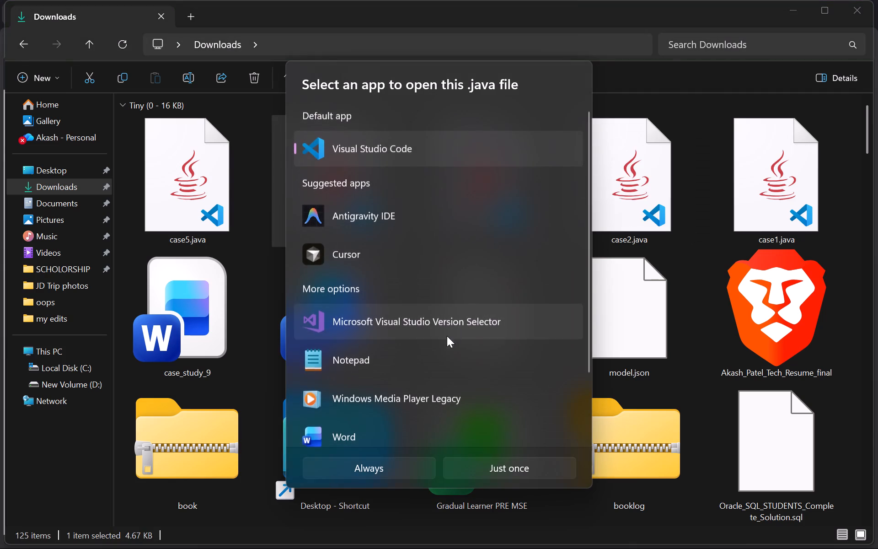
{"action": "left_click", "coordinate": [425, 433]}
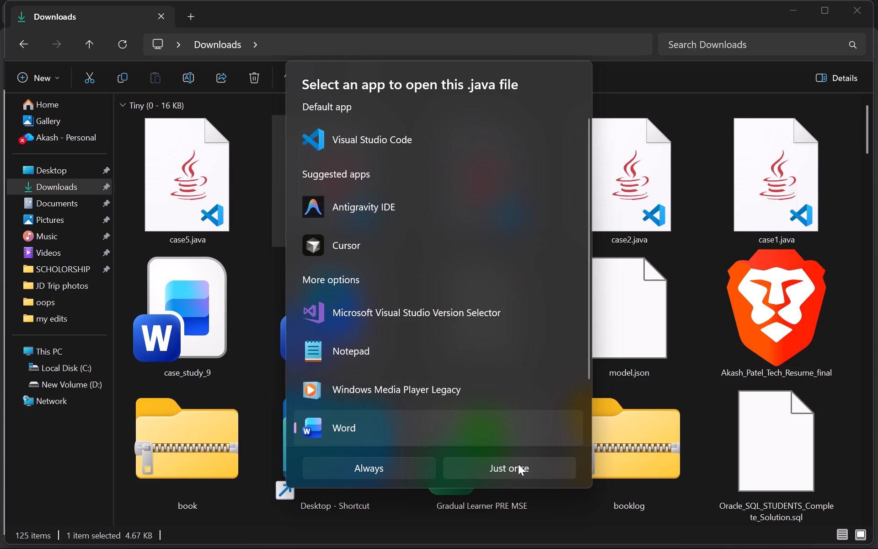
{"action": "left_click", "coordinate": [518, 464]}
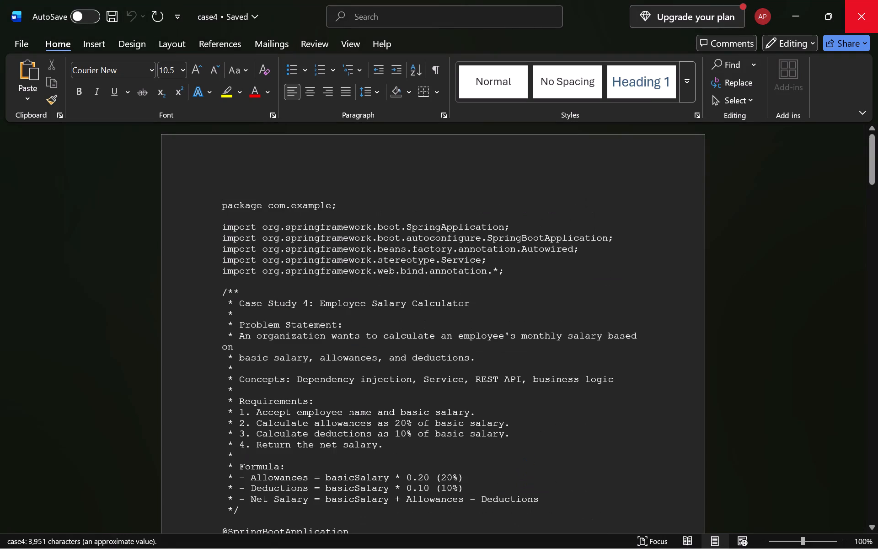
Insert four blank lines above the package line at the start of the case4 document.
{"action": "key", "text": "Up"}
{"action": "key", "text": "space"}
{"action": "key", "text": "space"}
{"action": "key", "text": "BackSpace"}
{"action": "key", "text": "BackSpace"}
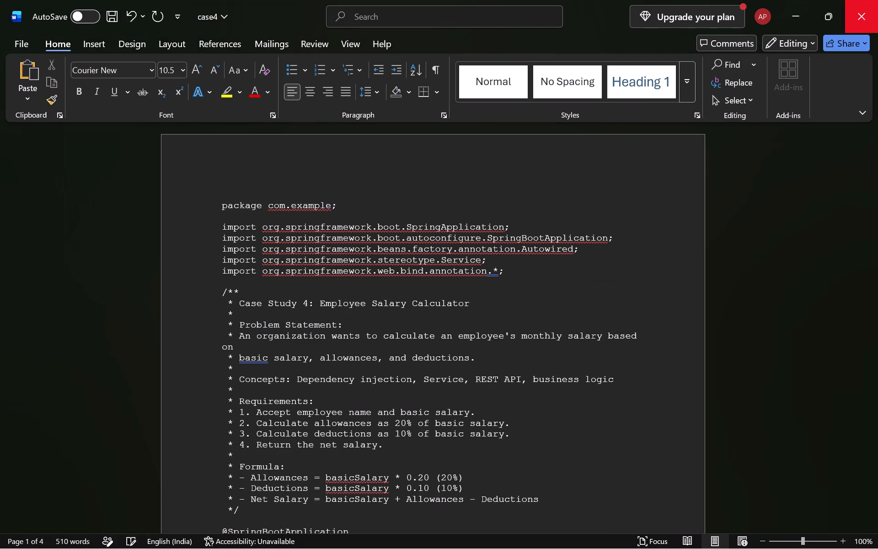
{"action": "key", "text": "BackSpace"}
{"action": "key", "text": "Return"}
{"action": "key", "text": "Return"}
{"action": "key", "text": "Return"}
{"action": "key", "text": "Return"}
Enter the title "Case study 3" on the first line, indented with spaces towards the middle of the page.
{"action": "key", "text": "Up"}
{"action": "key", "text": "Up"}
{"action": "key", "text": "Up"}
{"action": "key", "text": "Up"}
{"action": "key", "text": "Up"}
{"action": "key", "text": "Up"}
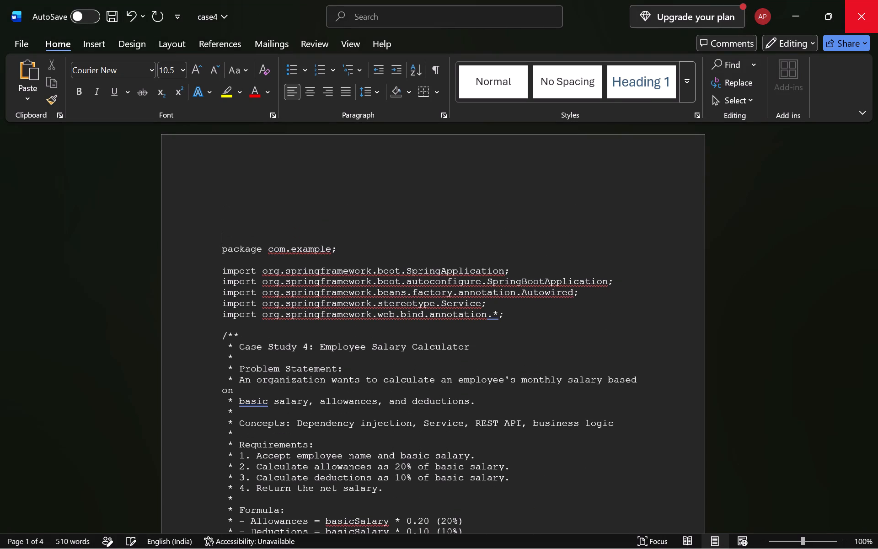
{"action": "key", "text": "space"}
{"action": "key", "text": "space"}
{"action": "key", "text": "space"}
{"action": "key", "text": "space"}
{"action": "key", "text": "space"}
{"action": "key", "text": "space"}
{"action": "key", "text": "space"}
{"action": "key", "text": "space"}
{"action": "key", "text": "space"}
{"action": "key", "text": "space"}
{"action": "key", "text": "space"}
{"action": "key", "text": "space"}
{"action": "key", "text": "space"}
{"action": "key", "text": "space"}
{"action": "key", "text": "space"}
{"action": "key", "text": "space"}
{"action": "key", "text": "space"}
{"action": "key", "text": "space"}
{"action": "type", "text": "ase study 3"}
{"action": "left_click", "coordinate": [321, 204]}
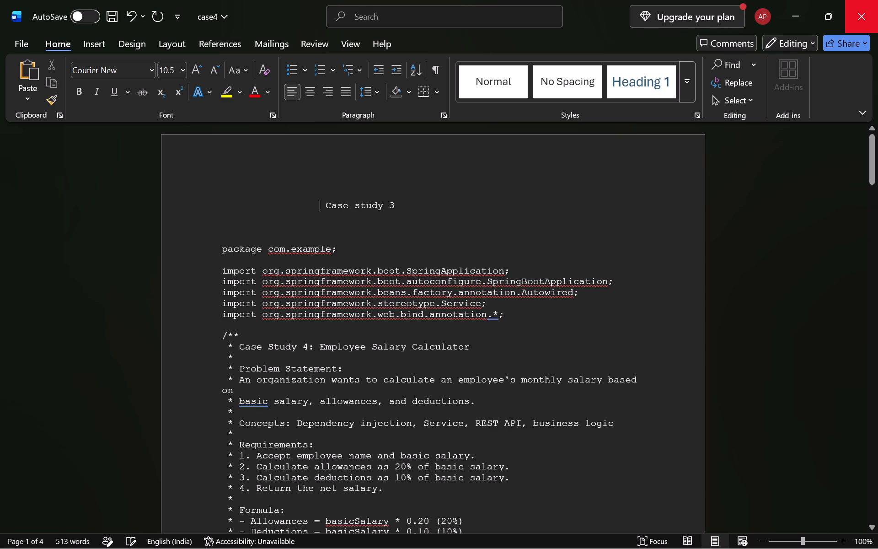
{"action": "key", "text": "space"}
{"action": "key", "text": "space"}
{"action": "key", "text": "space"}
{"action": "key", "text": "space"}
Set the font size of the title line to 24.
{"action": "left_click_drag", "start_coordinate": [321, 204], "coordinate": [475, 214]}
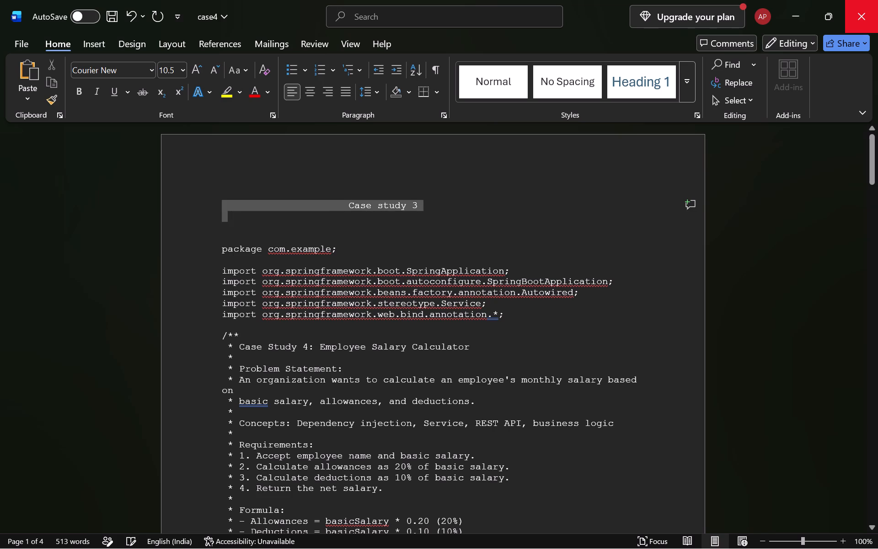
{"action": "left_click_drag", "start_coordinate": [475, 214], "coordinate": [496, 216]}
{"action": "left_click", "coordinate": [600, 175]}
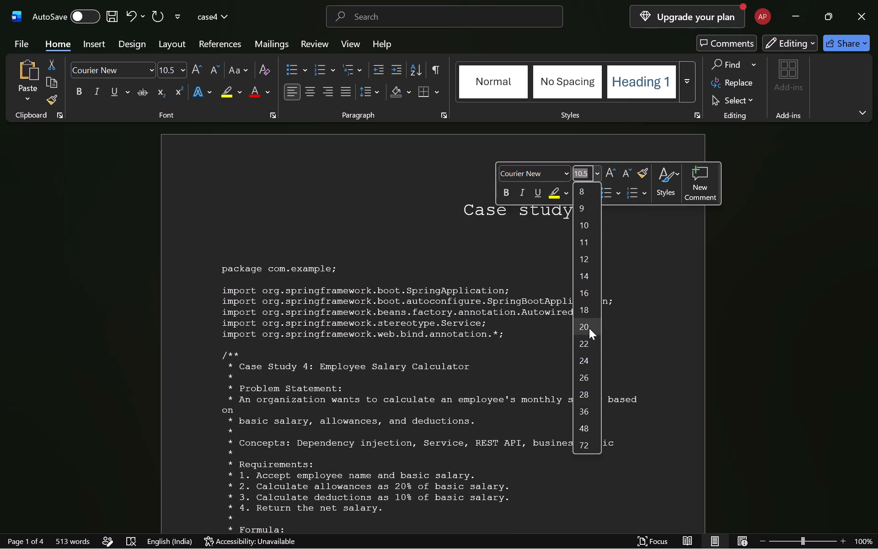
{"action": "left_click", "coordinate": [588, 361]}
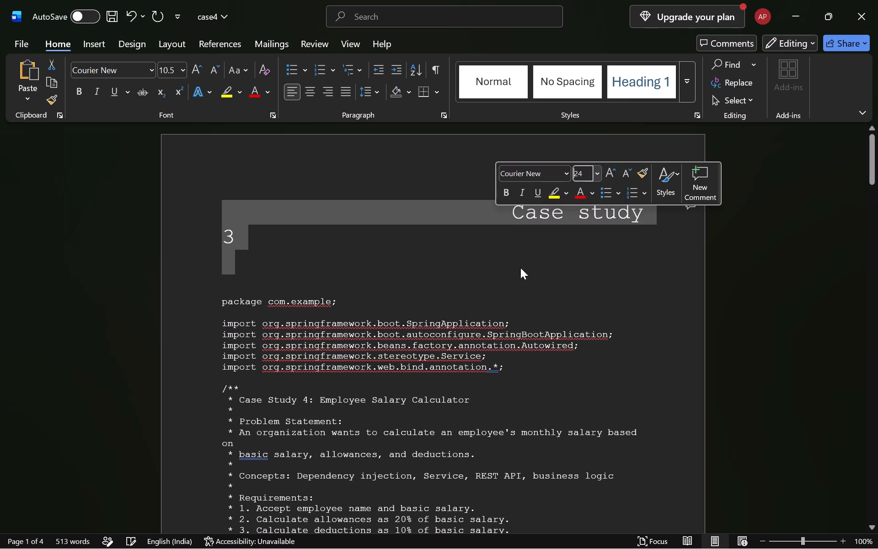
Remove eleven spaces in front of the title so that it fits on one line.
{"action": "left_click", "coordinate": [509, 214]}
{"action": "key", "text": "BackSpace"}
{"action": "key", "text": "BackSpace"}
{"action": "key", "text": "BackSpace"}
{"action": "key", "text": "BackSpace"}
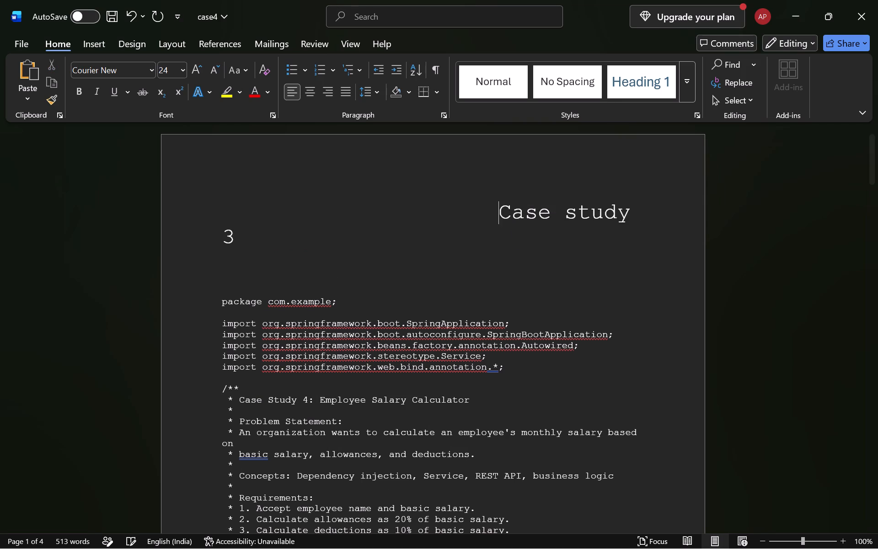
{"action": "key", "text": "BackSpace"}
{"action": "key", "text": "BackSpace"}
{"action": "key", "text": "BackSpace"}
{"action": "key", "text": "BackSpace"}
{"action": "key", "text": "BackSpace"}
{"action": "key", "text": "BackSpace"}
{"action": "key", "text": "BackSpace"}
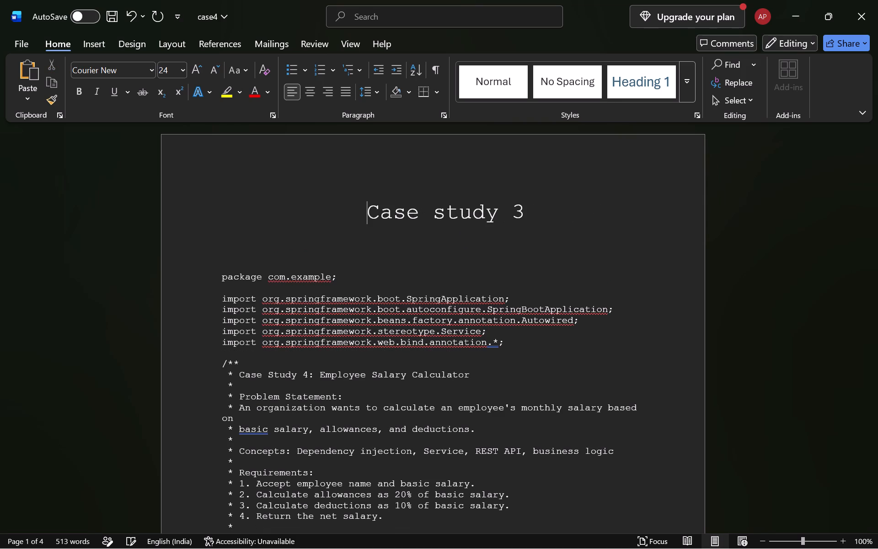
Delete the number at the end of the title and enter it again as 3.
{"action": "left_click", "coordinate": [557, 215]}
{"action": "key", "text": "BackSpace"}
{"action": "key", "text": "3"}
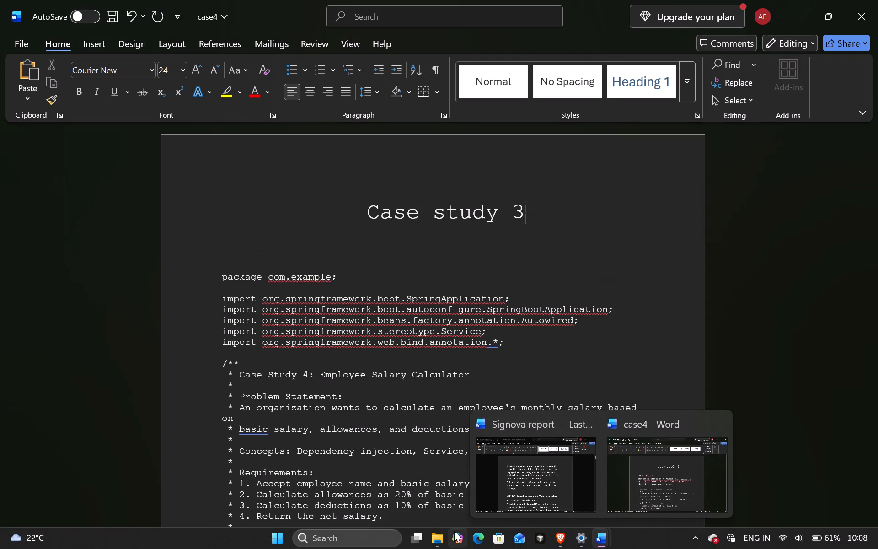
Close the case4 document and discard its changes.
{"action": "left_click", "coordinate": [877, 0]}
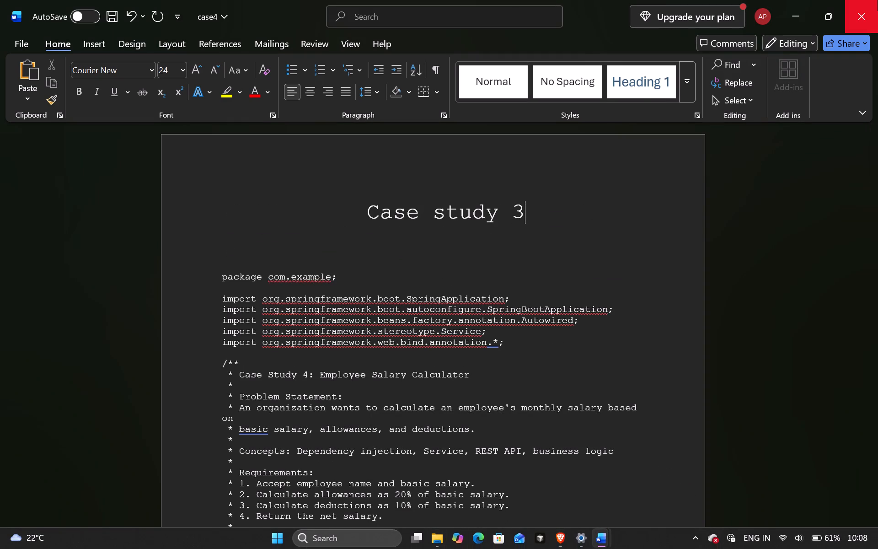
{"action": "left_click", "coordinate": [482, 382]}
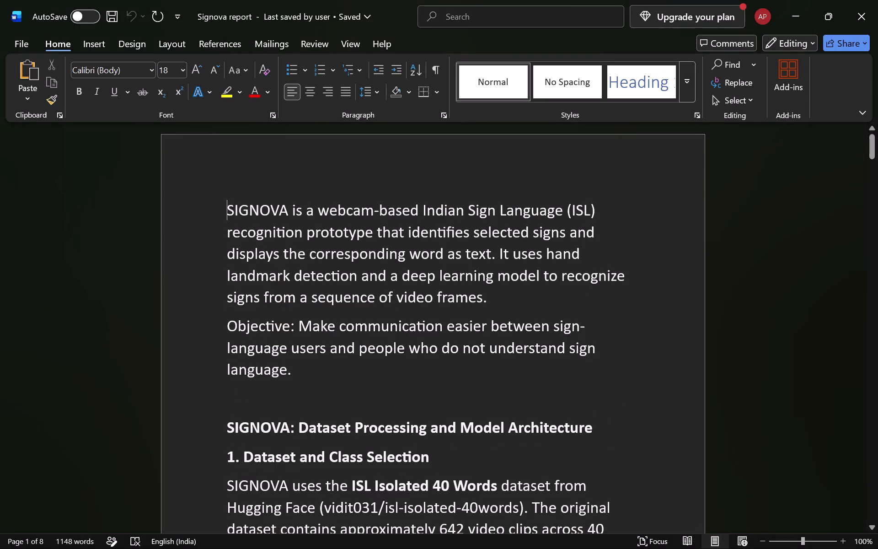
Close the Signova report document.
{"action": "left_click", "coordinate": [877, 0]}
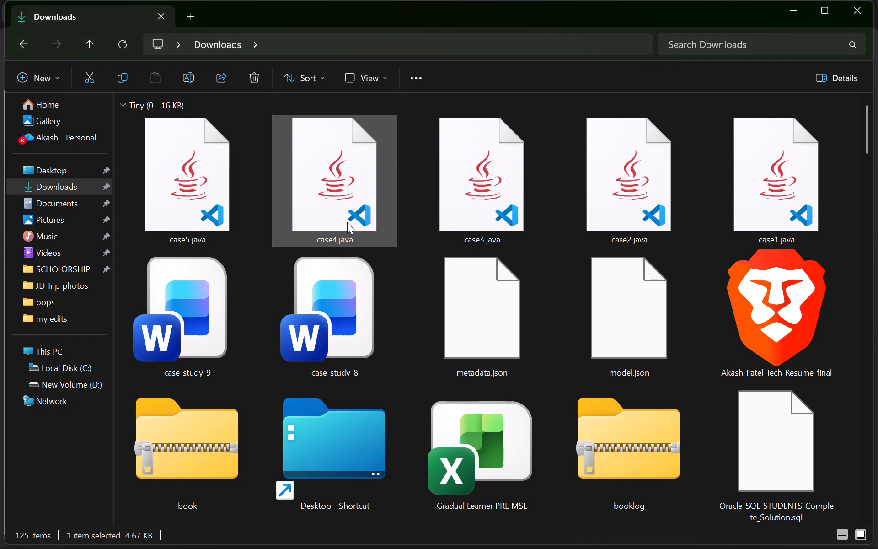
Open case4.java from the Downloads folder in Word, for this one time only.
{"action": "right_click", "coordinate": [326, 220]}
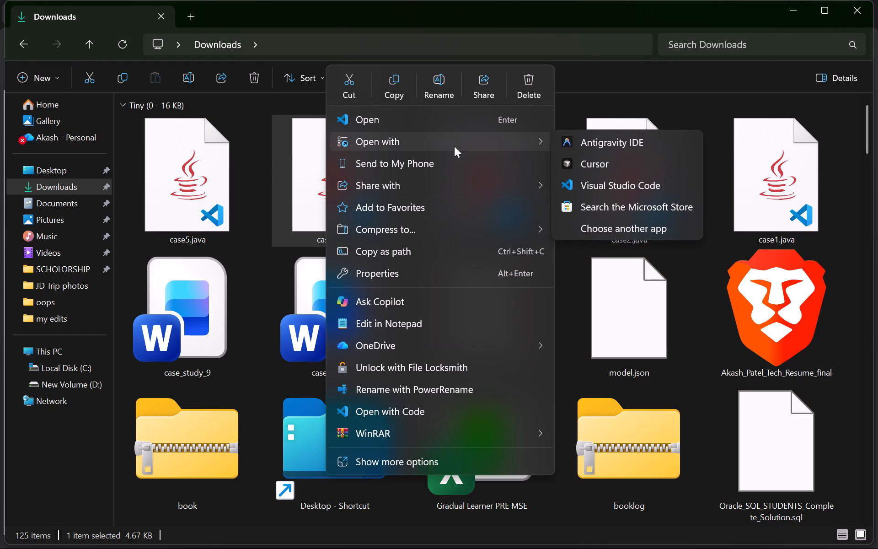
{"action": "left_click", "coordinate": [608, 235]}
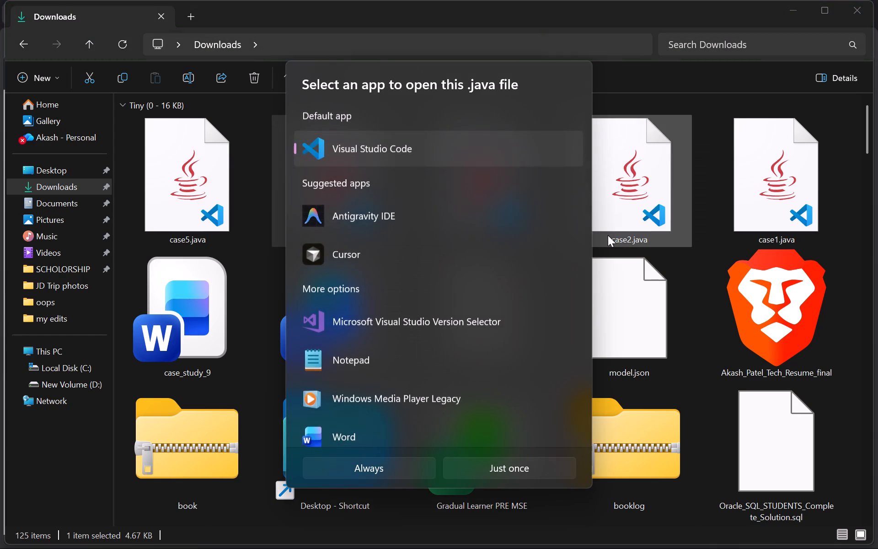
{"action": "scroll", "coordinate": [460, 333], "scroll_direction": "down", "scroll_amount": 2}
{"action": "left_click", "coordinate": [445, 361]}
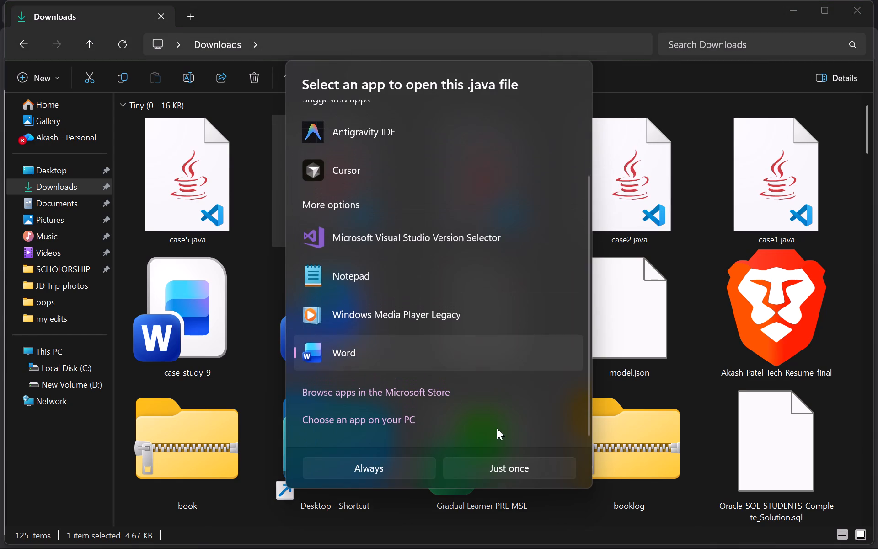
{"action": "left_click", "coordinate": [510, 462]}
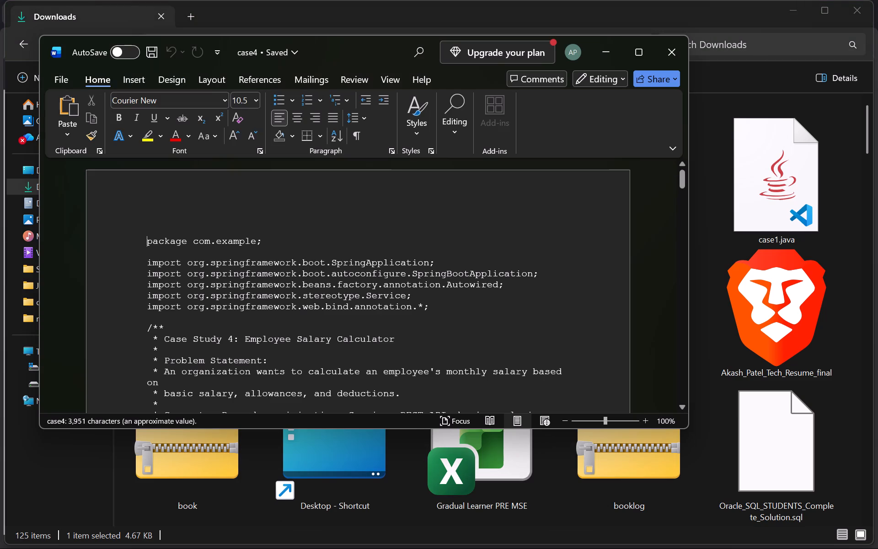
Insert three blank lines above the package line and enter the title "Case study 4" on the first one, indented with four tabs.
{"action": "key", "text": "Return"}
{"action": "key", "text": "Return"}
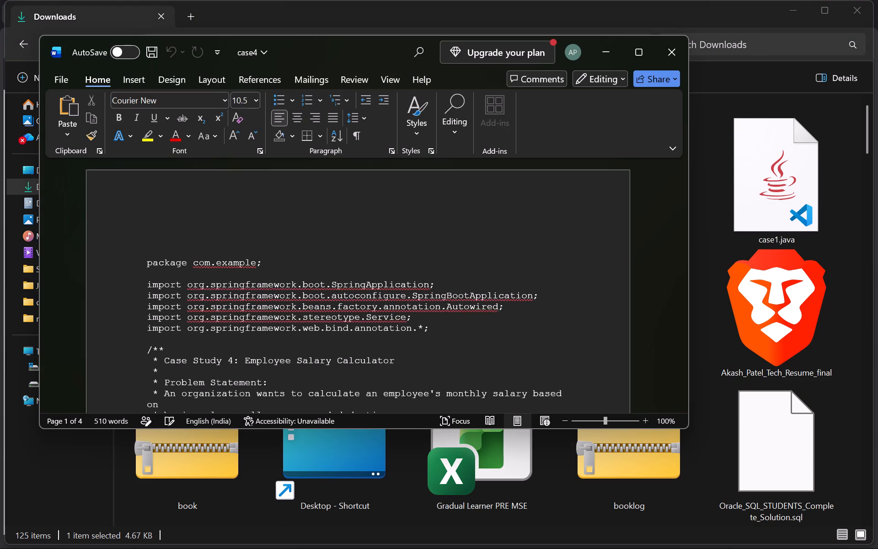
{"action": "key", "text": "Return"}
{"action": "key", "text": "Up"}
{"action": "key", "text": "Up"}
{"action": "key", "text": "Up"}
{"action": "key", "text": "Up"}
{"action": "key", "text": "Up"}
{"action": "key", "text": "Tab"}
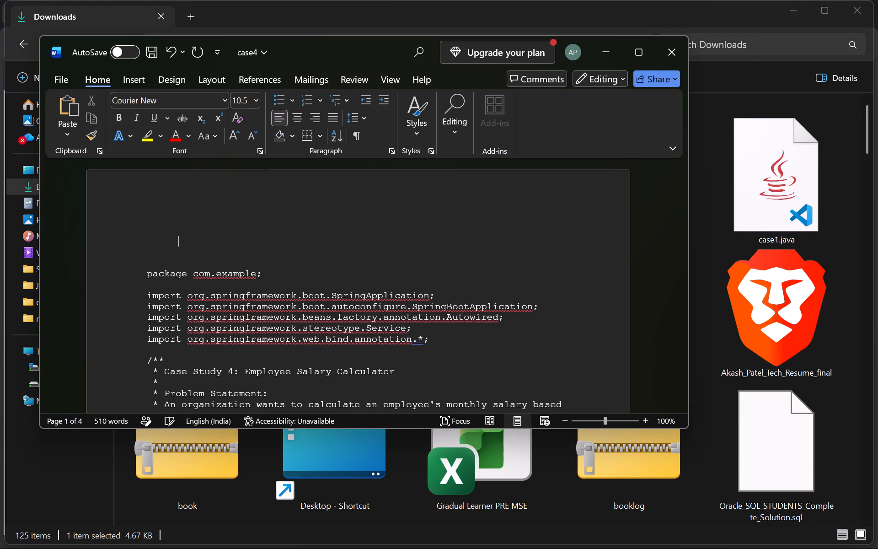
{"action": "key", "text": "Tab"}
{"action": "key", "text": "Tab"}
{"action": "key", "text": "Tab"}
{"action": "type", "text": "ase study 4"}
Set the font size of the title "Case study 4" to 20.
{"action": "left_click_drag", "start_coordinate": [265, 241], "coordinate": [370, 241]}
{"action": "left_click", "coordinate": [471, 199]}
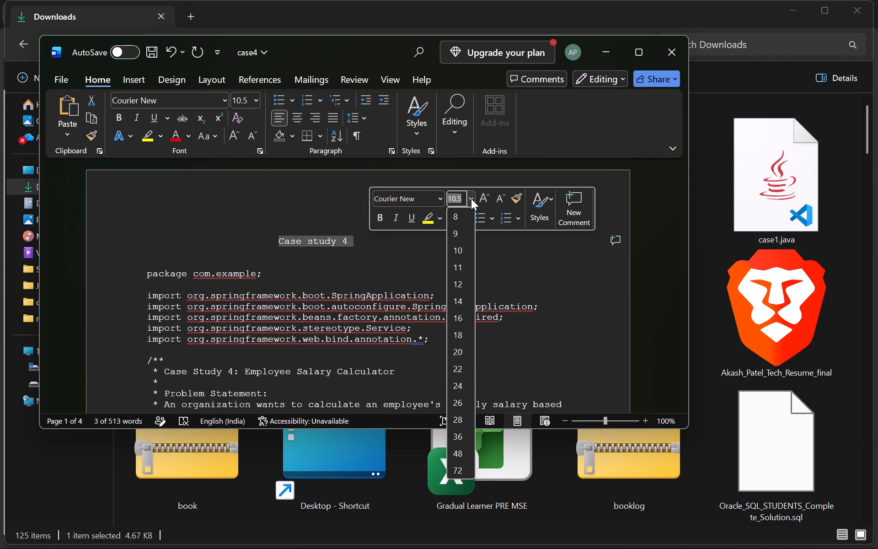
{"action": "left_click", "coordinate": [462, 357]}
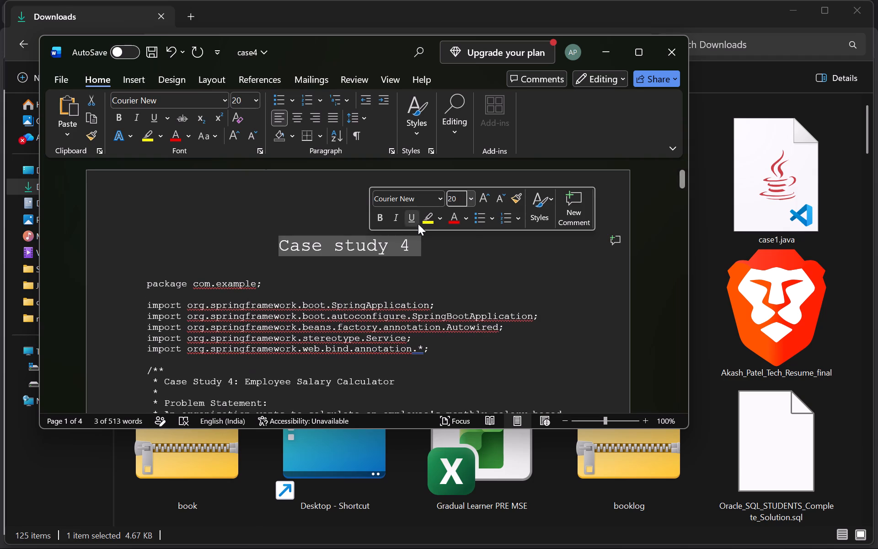
{"action": "left_click", "coordinate": [593, 279]}
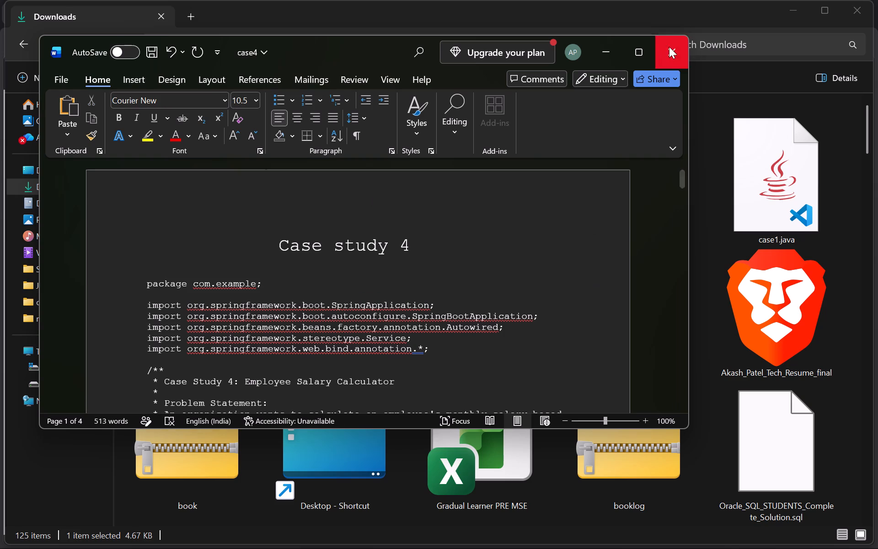
Save the titled document to the Desktop as a Word Document named case4, and close it.
{"action": "left_click", "coordinate": [59, 54]}
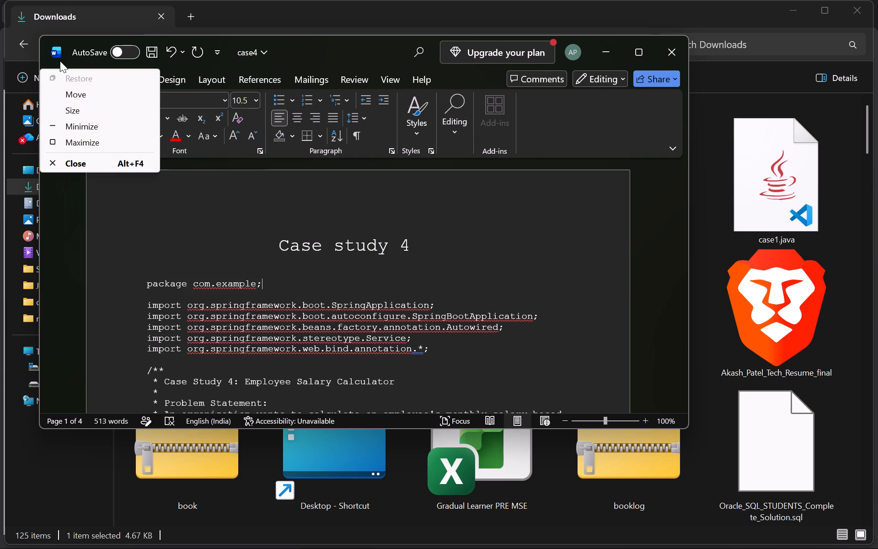
{"action": "left_click", "coordinate": [642, 52]}
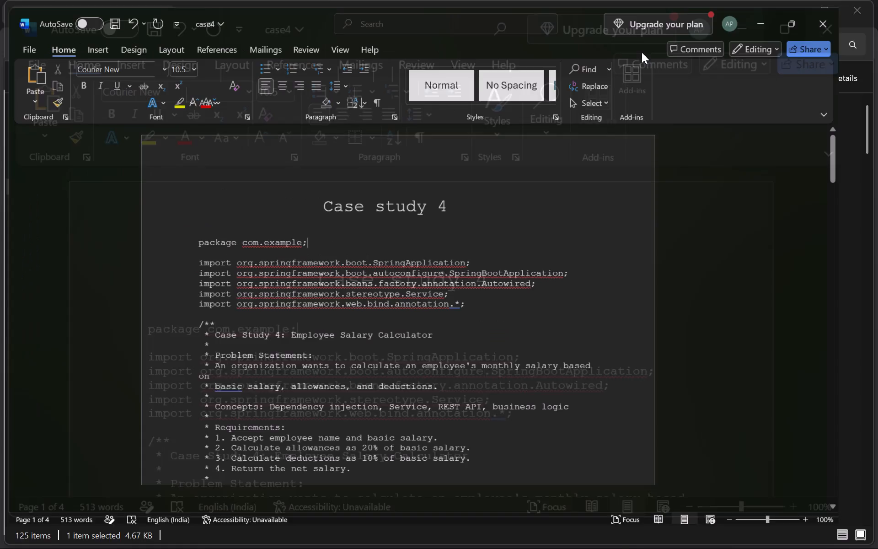
{"action": "left_click", "coordinate": [24, 46]}
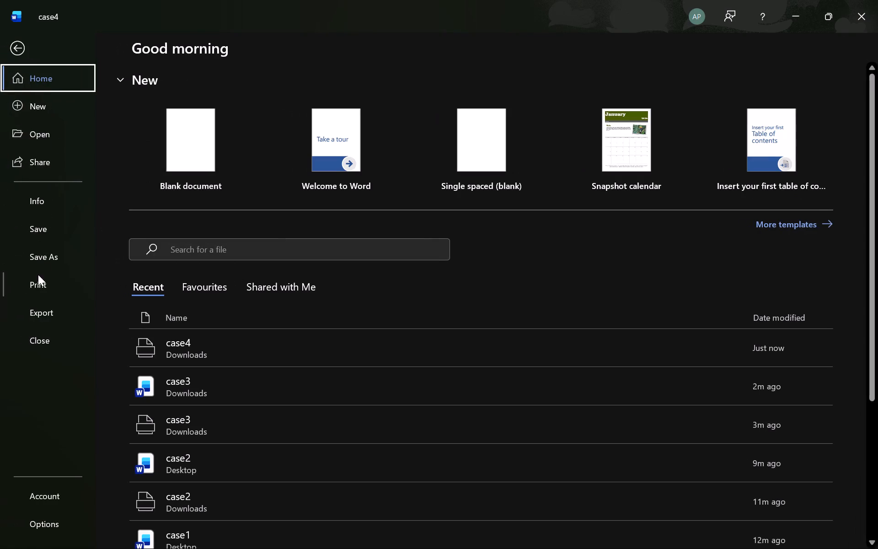
{"action": "left_click", "coordinate": [47, 258]}
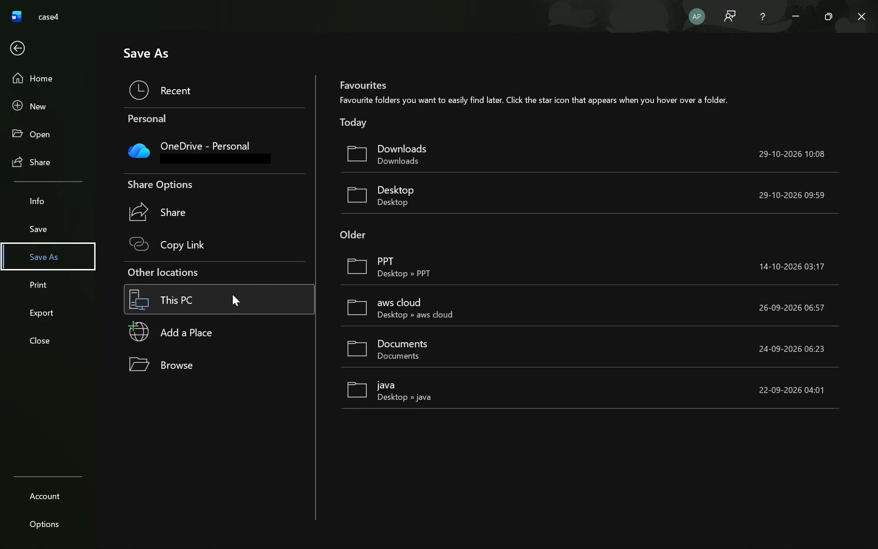
{"action": "double_click", "coordinate": [423, 141]}
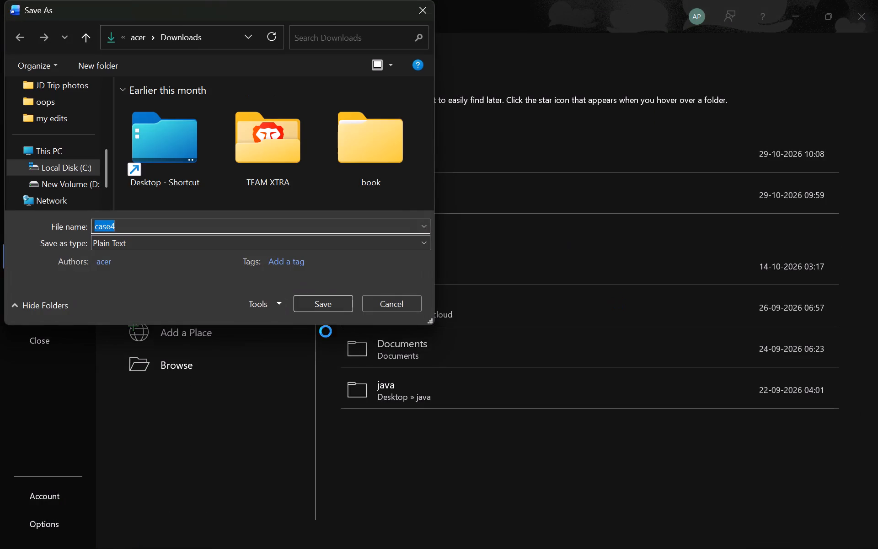
{"action": "left_click", "coordinate": [163, 247]}
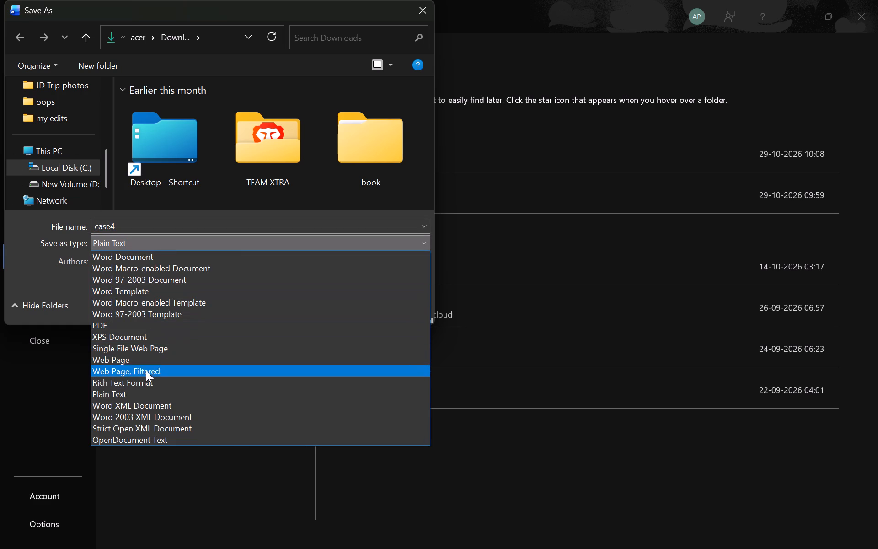
{"action": "scroll", "coordinate": [169, 382], "scroll_direction": "down", "scroll_amount": 1}
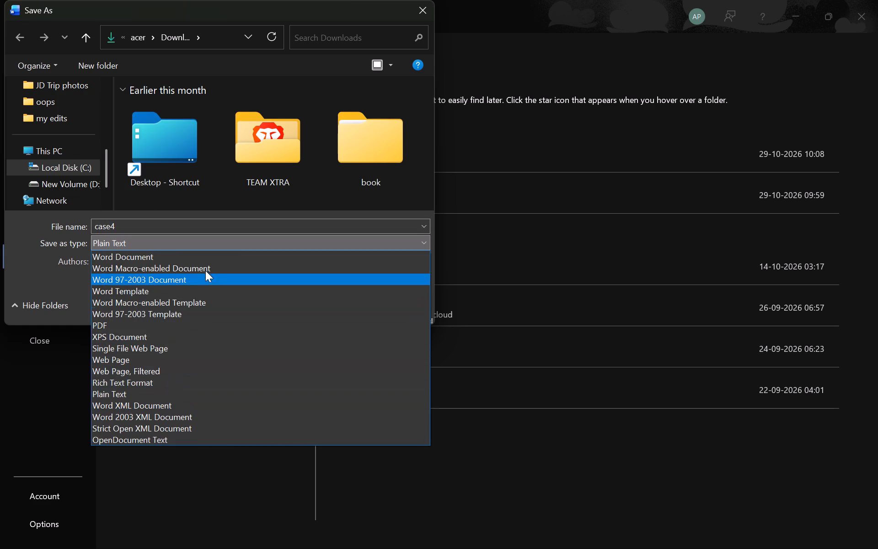
{"action": "left_click", "coordinate": [208, 258]}
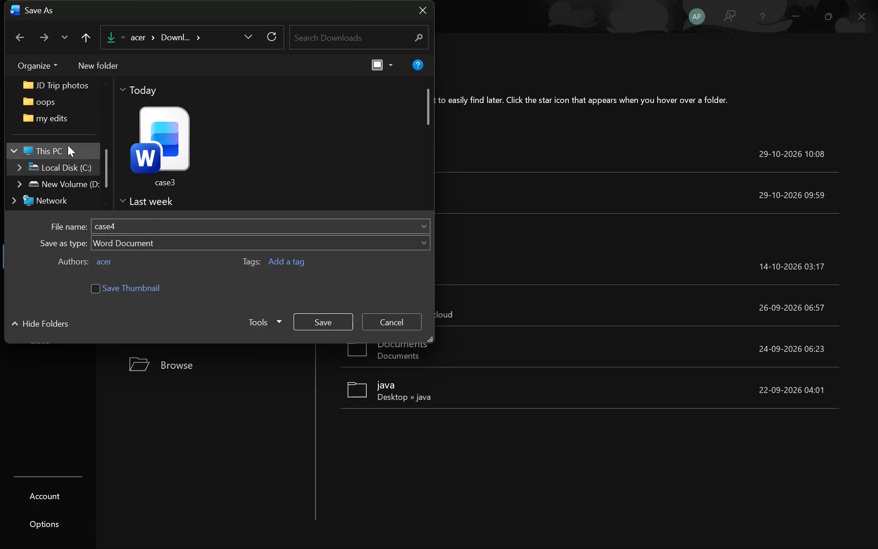
{"action": "scroll", "coordinate": [68, 145], "scroll_direction": "up", "scroll_amount": 5}
{"action": "double_click", "coordinate": [68, 160]}
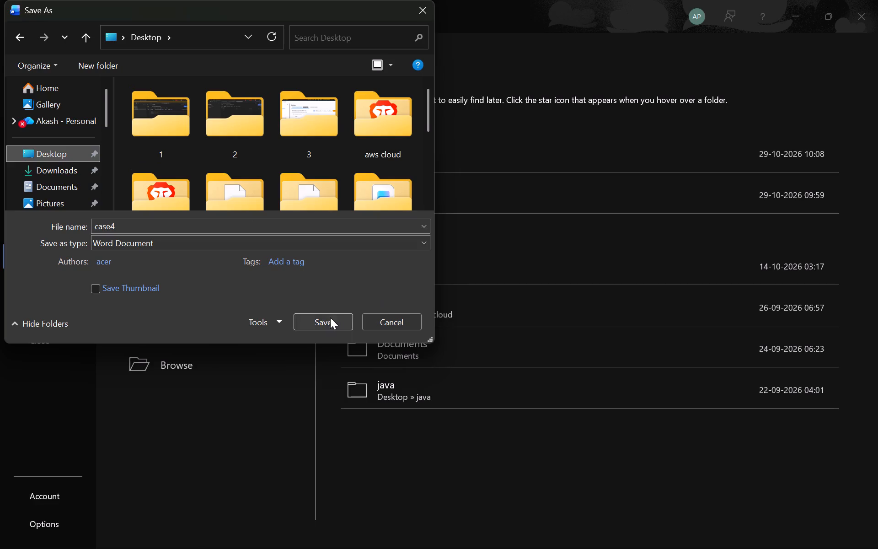
{"action": "left_click", "coordinate": [327, 318]}
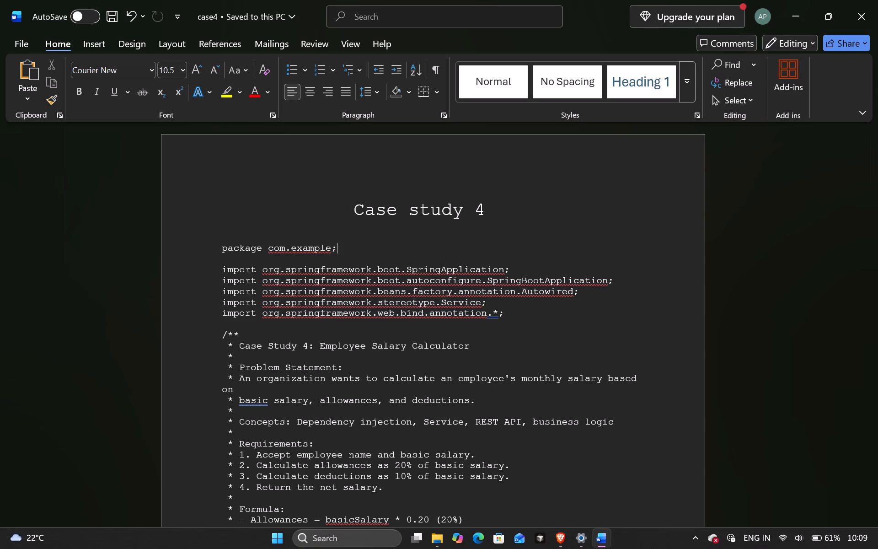
{"action": "left_click", "coordinate": [877, 0]}
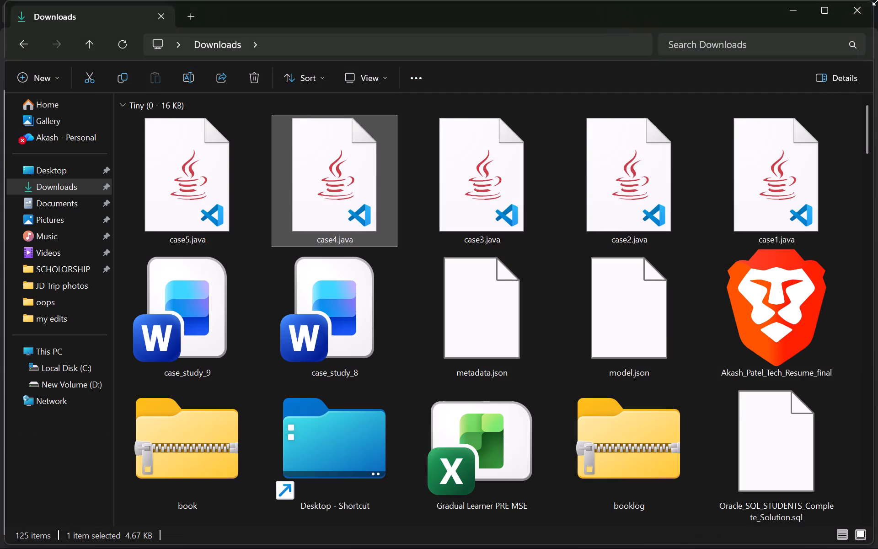
Switch to the Brave browser, start a submission for the Case Study 4 assignment, and tick the own-work statement.
{"action": "left_click", "coordinate": [801, 9]}
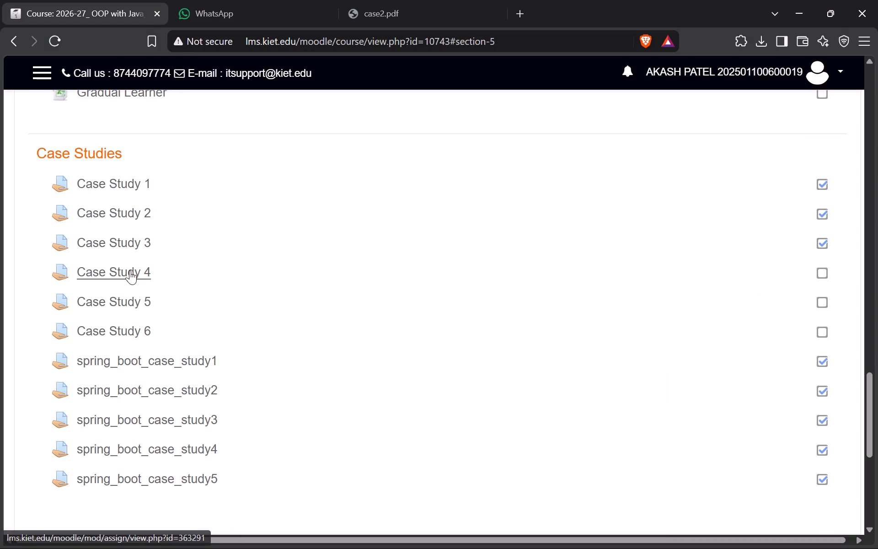
{"action": "left_click", "coordinate": [130, 270]}
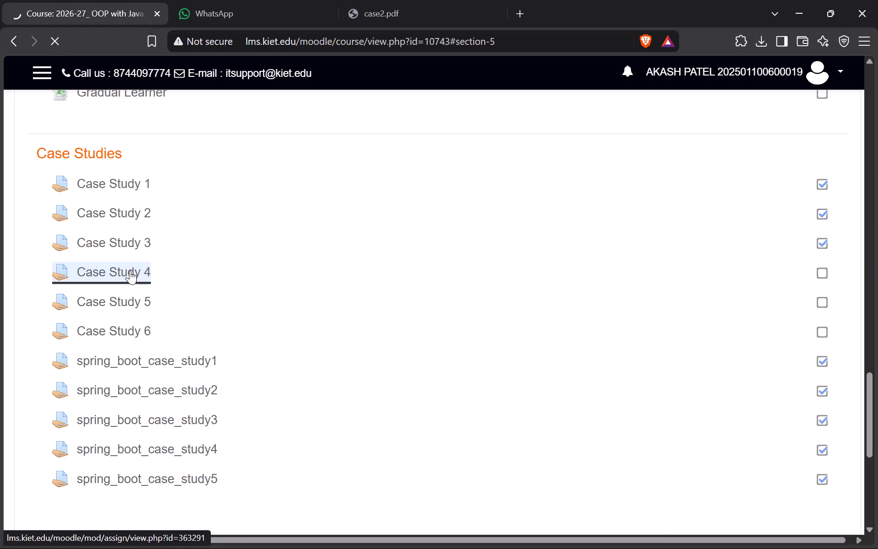
{"action": "scroll", "coordinate": [182, 337], "scroll_direction": "down", "scroll_amount": 3}
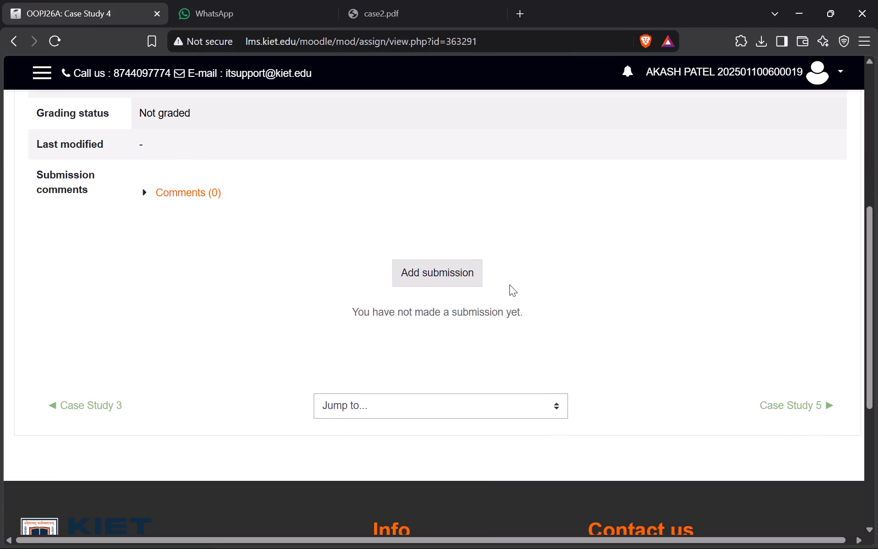
{"action": "left_click", "coordinate": [452, 279]}
{"action": "scroll", "coordinate": [479, 355], "scroll_direction": "down", "scroll_amount": 1}
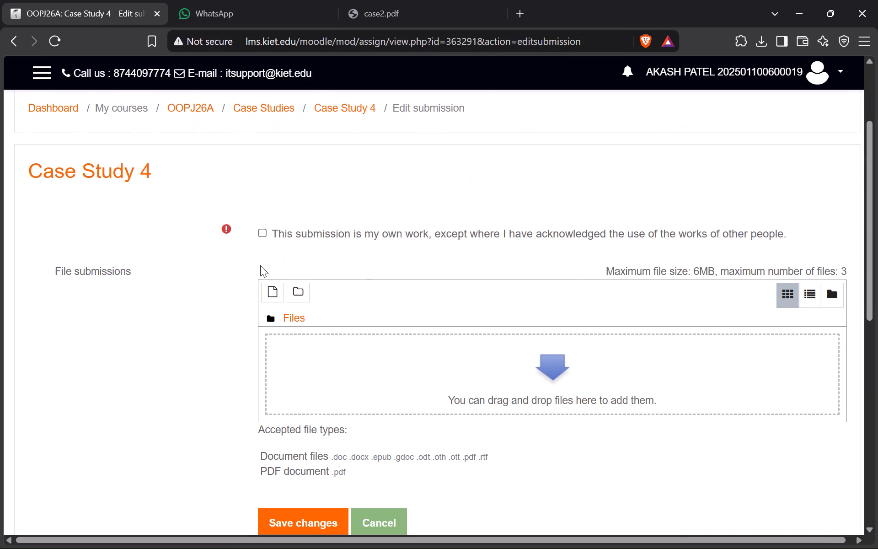
{"action": "left_click", "coordinate": [263, 236]}
Choose the case4 Word document from the Desktop as the attachment for the Case Study 4 file submission.
{"action": "left_click", "coordinate": [562, 397]}
{"action": "double_click", "coordinate": [552, 372]}
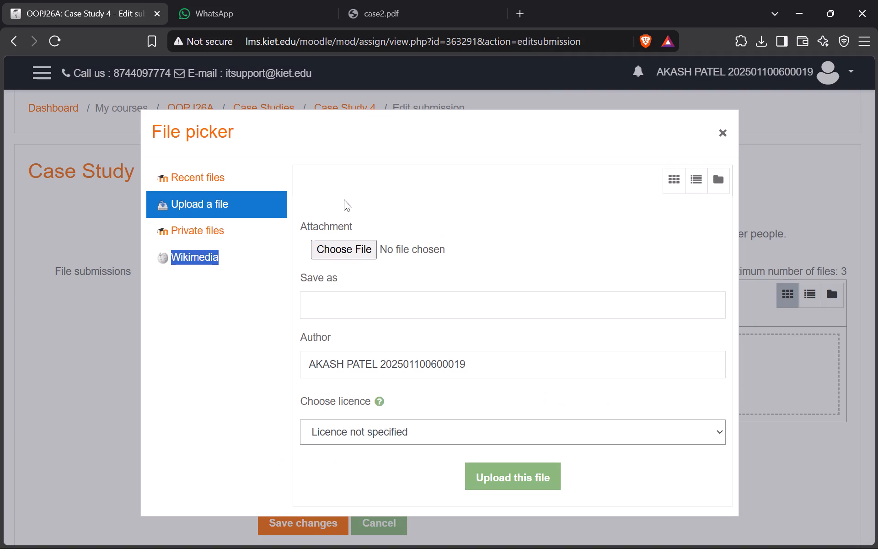
{"action": "double_click", "coordinate": [345, 247]}
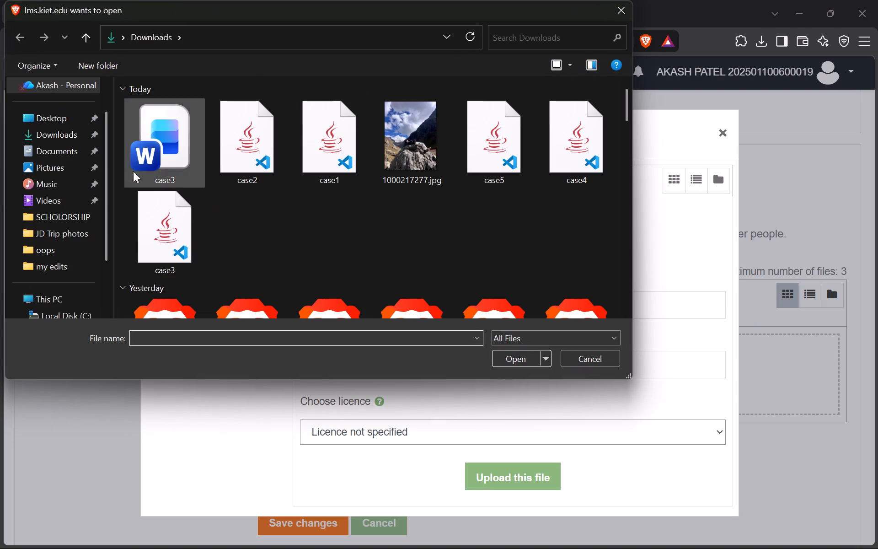
{"action": "double_click", "coordinate": [79, 121]}
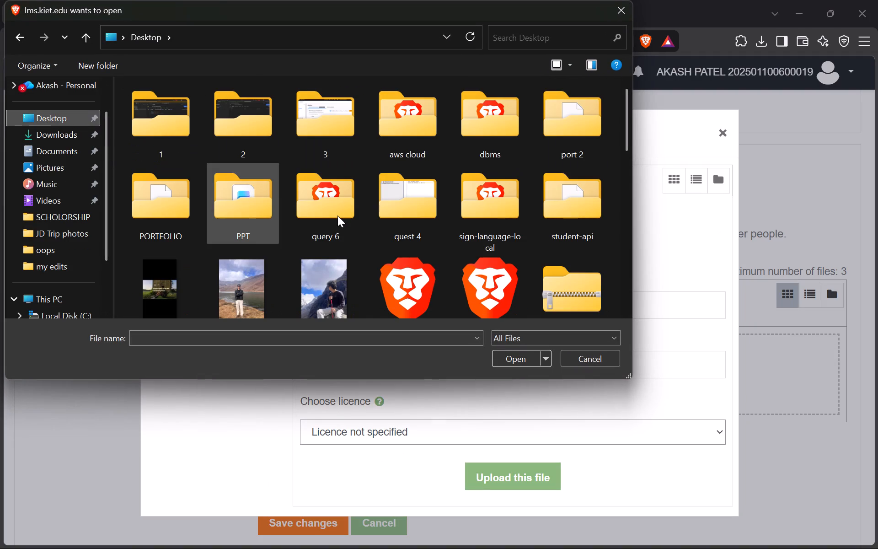
{"action": "scroll", "coordinate": [337, 215], "scroll_direction": "down", "scroll_amount": 1}
{"action": "left_click_drag", "start_coordinate": [530, 232], "coordinate": [495, 251]}
{"action": "left_click", "coordinate": [495, 251]}
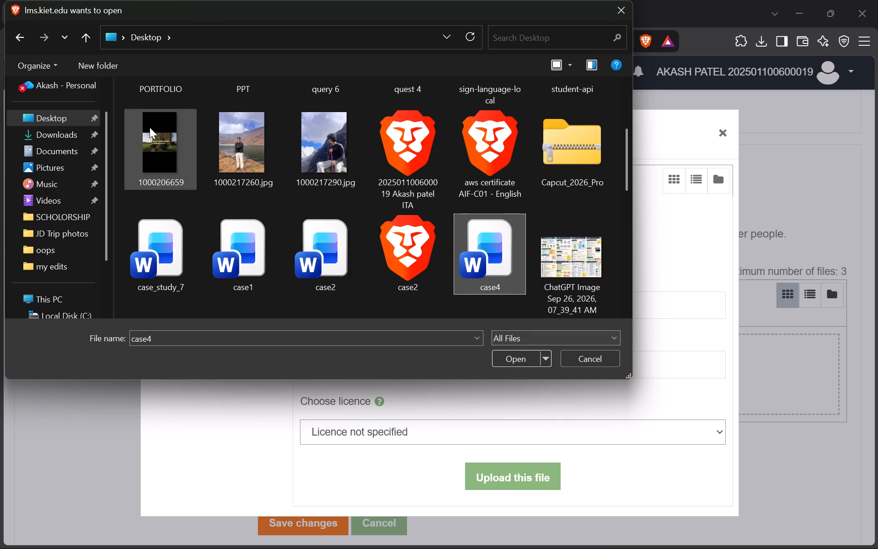
{"action": "left_click", "coordinate": [74, 134]}
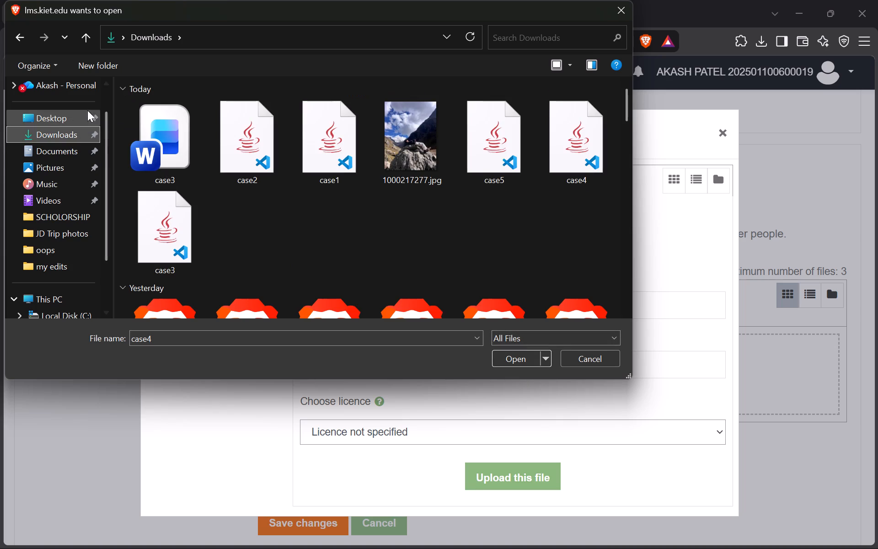
{"action": "double_click", "coordinate": [82, 118]}
{"action": "scroll", "coordinate": [444, 244], "scroll_direction": "down", "scroll_amount": 2}
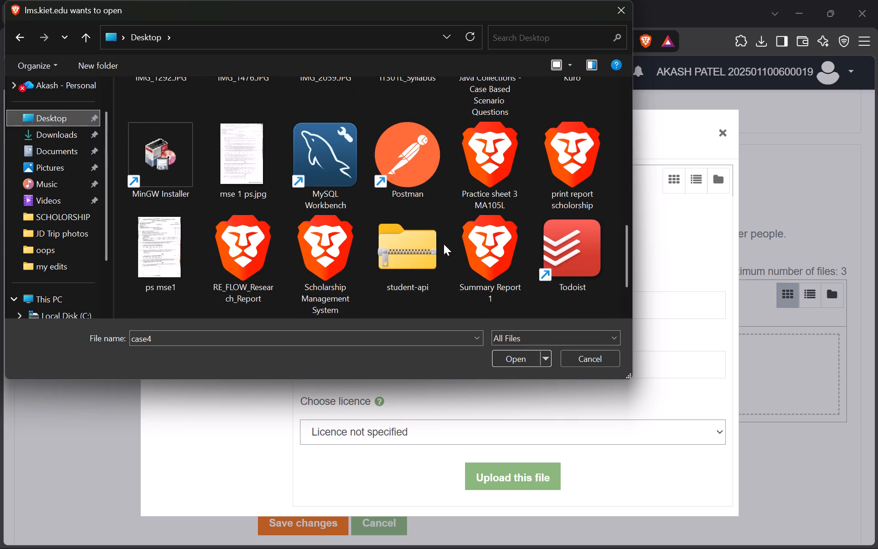
{"action": "scroll", "coordinate": [444, 244], "scroll_direction": "up", "scroll_amount": 1}
{"action": "left_click", "coordinate": [515, 231]}
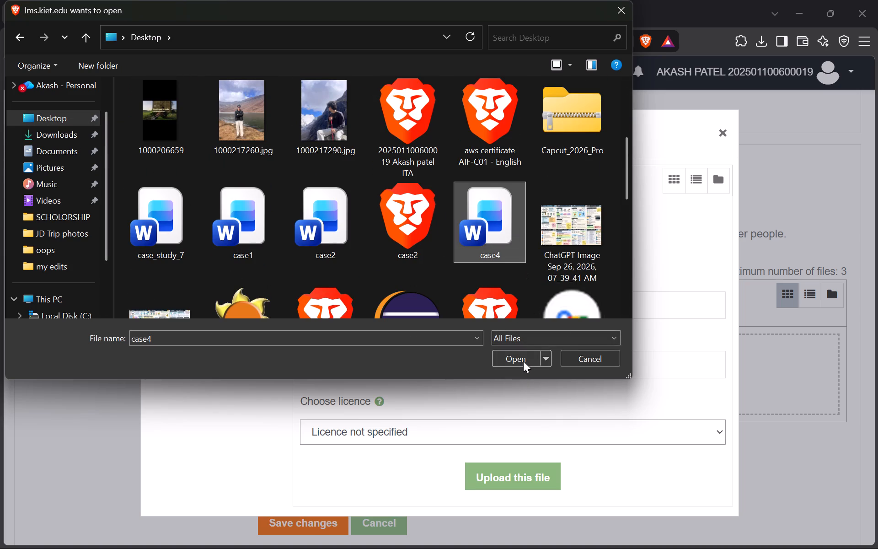
Upload the selected case4 document to the Case Study 4 file submission and save the submission changes.
{"action": "left_click", "coordinate": [522, 361]}
{"action": "left_click", "coordinate": [525, 473]}
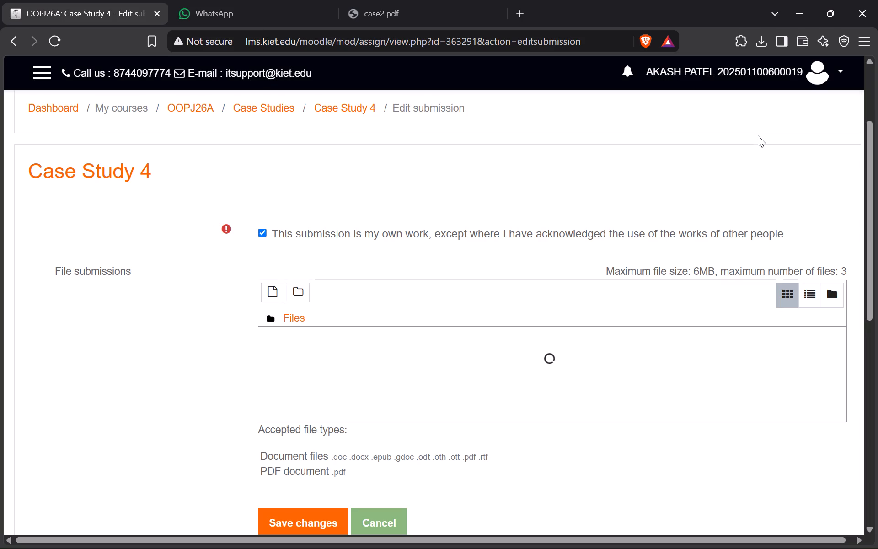
{"action": "scroll", "coordinate": [758, 135], "scroll_direction": "down", "scroll_amount": 2}
{"action": "left_click", "coordinate": [306, 335]}
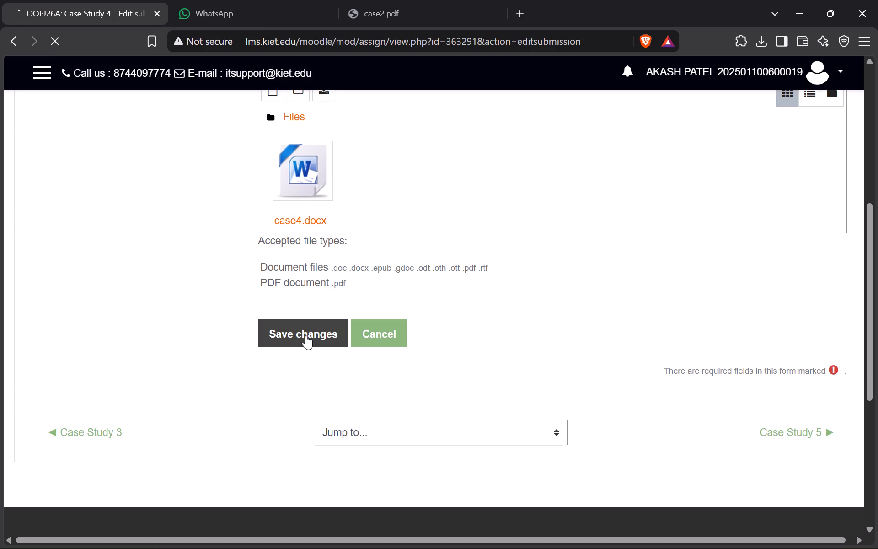
{"action": "scroll", "coordinate": [306, 335], "scroll_direction": "up", "scroll_amount": 3}
{"action": "scroll", "coordinate": [306, 335], "scroll_direction": "down", "scroll_amount": 2}
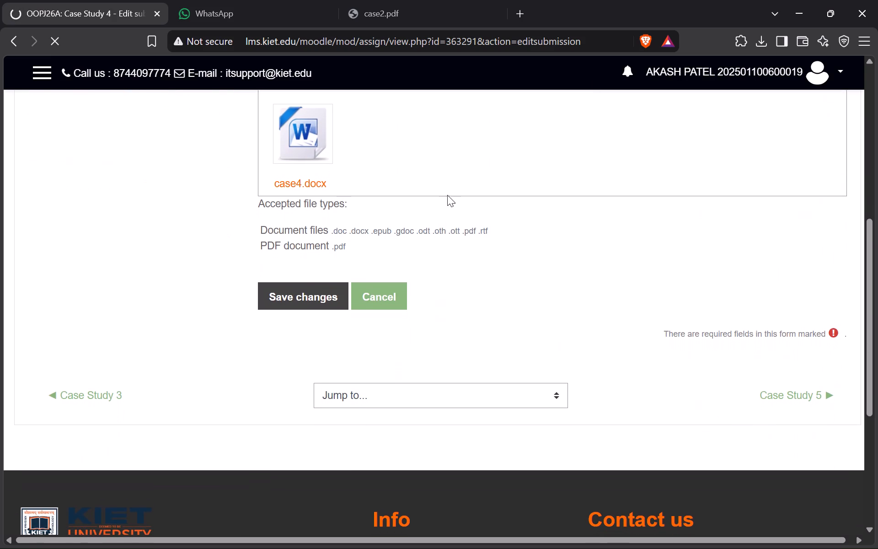
Switch to the open case2.pdf document in the browser.
{"action": "left_click", "coordinate": [488, 0]}
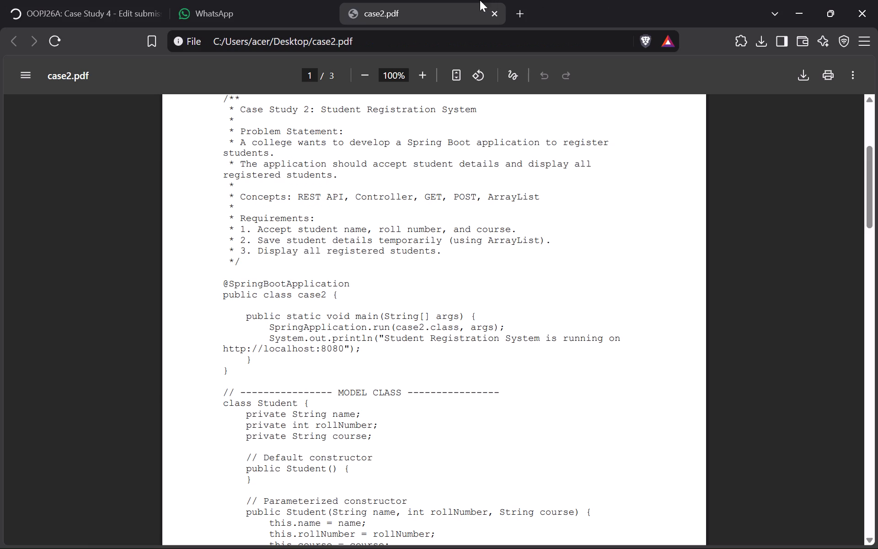